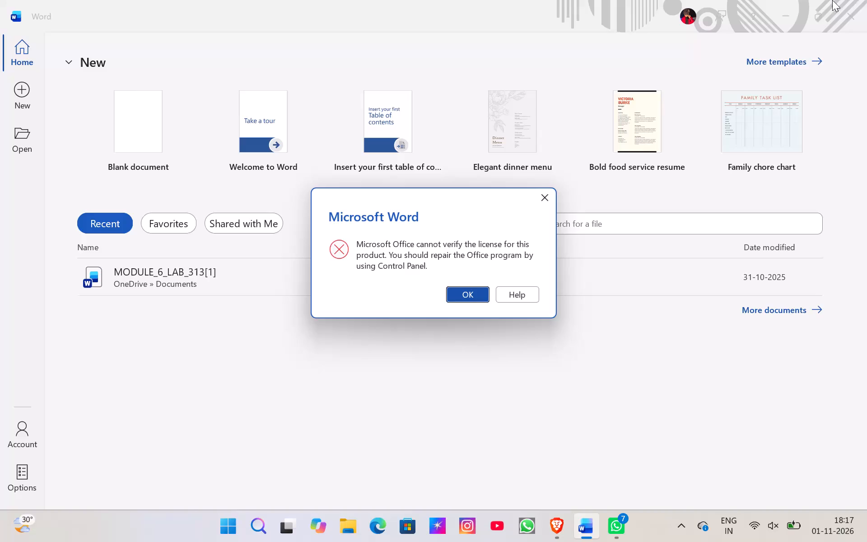
Dismiss the licence verification error and the notice about applied privacy settings.
left_click(485, 295)
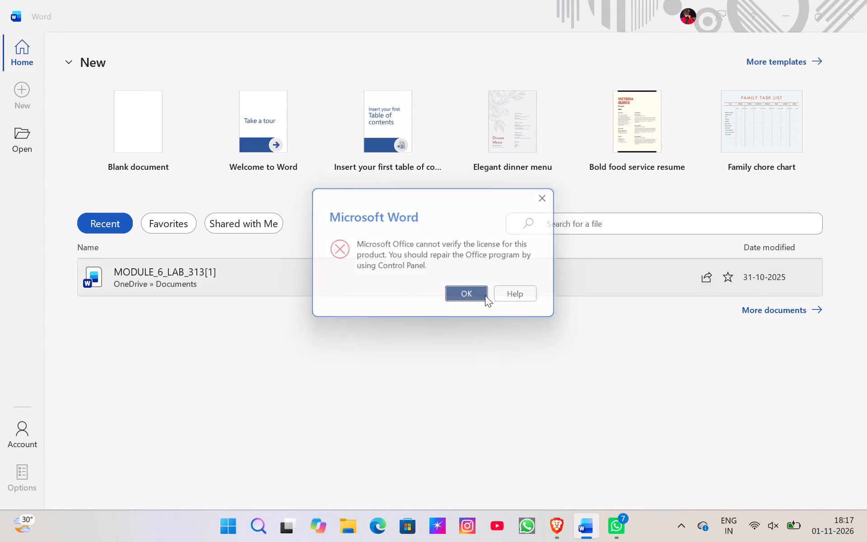
left_click(467, 378)
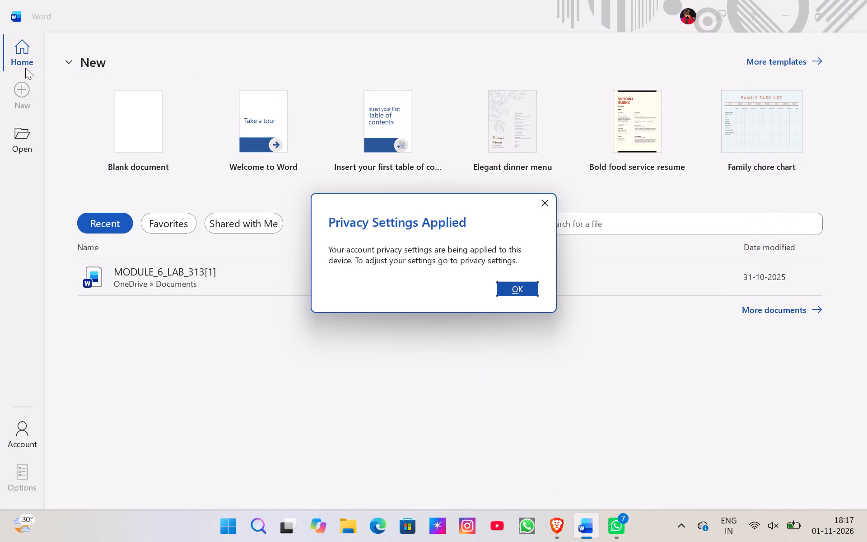
left_click(521, 298)
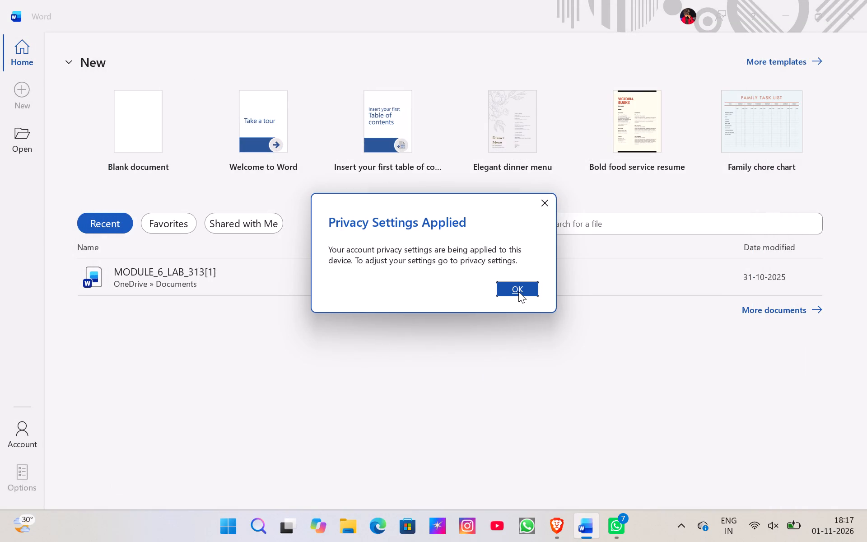
left_click(518, 291)
Open the Account page to view the user and product information.
left_click(18, 439)
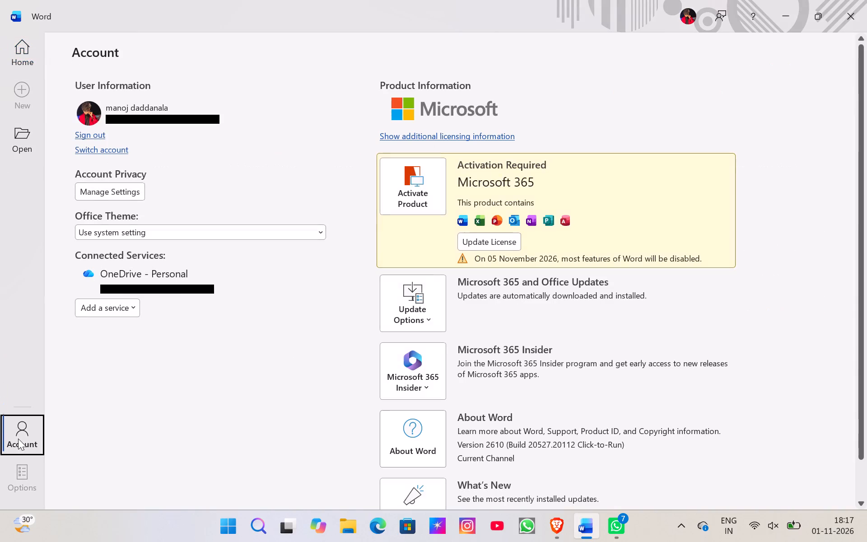
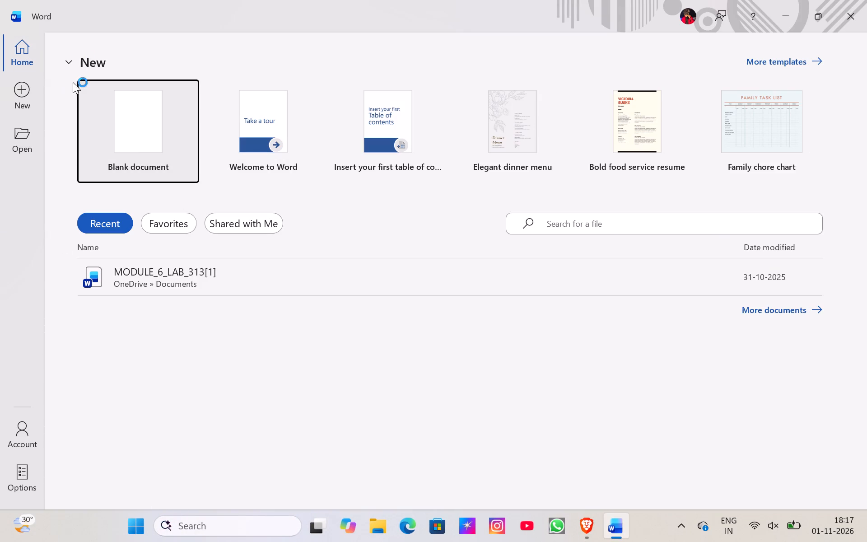
Leave the Word start page and open File Explorer to reach the recently used documents.
left_click(26, 56)
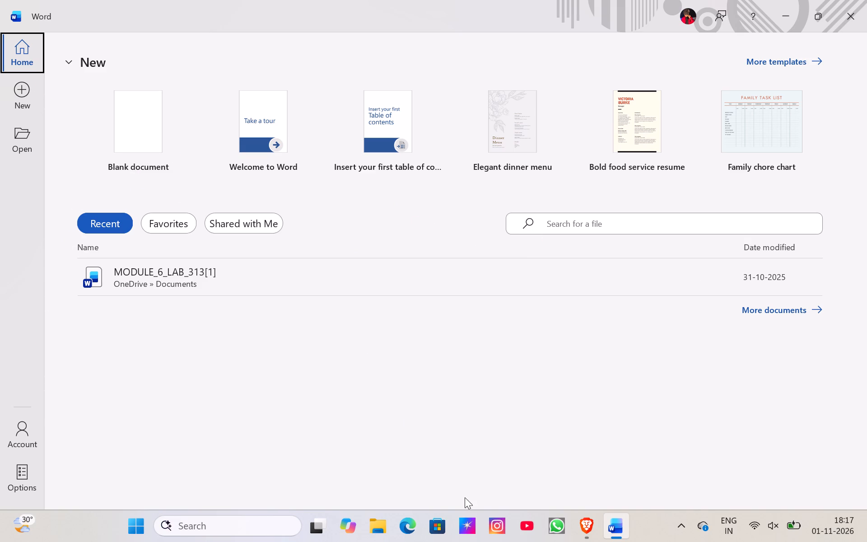
left_click(369, 523)
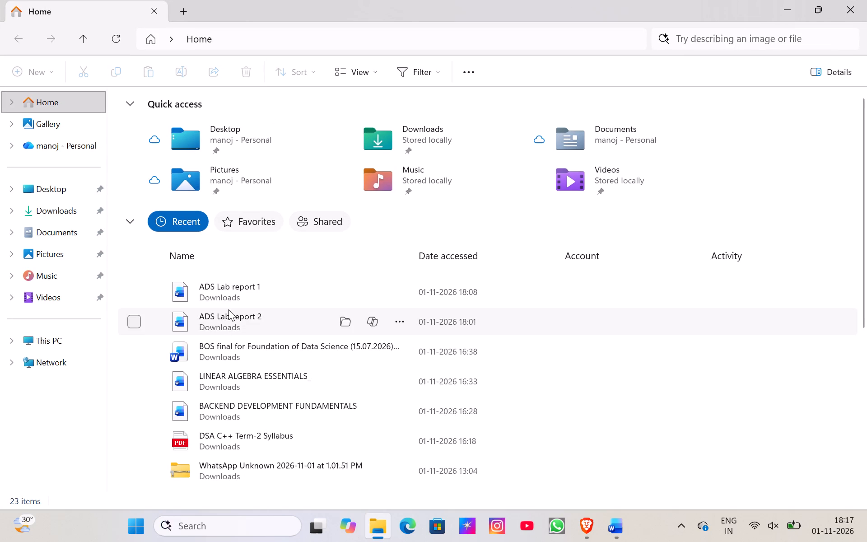
Open the ADS Lab report 1 PDF from Downloads in Word, accepting conversion to an editable document and suppressing that message for future conversions.
left_click(29, 202)
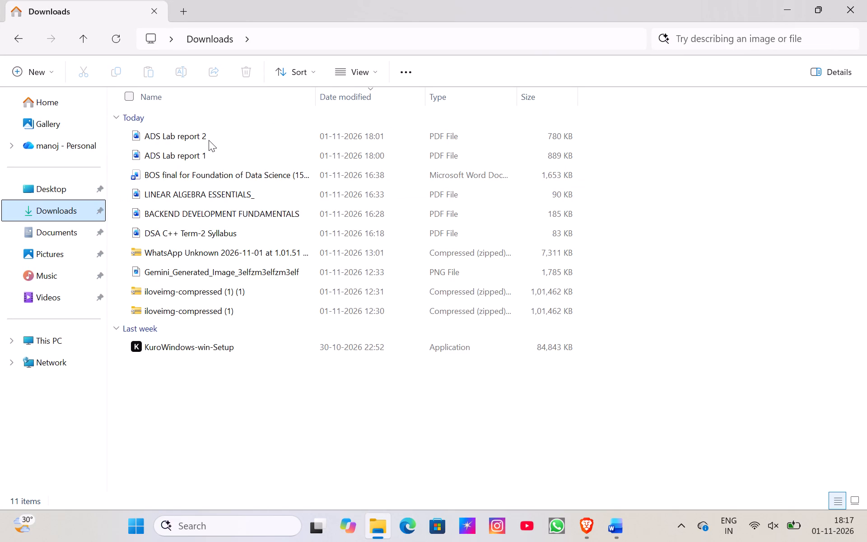
left_click(201, 154)
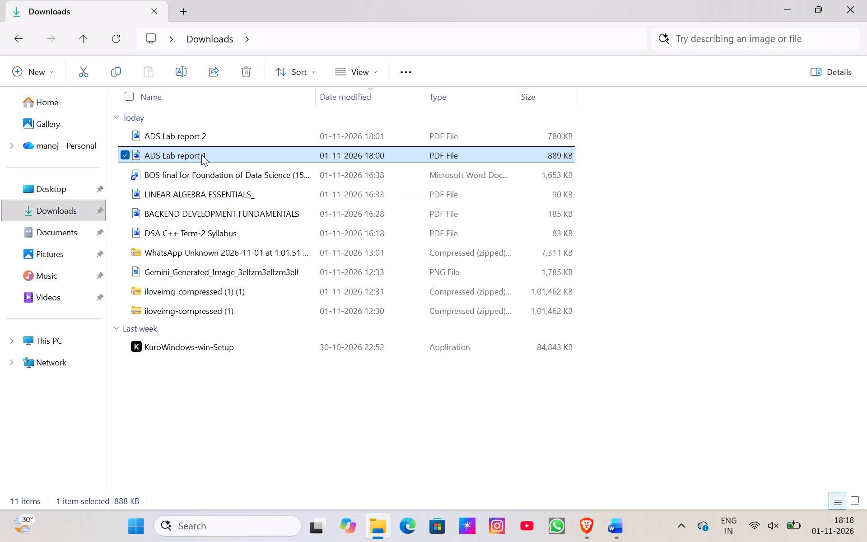
right_click(201, 154)
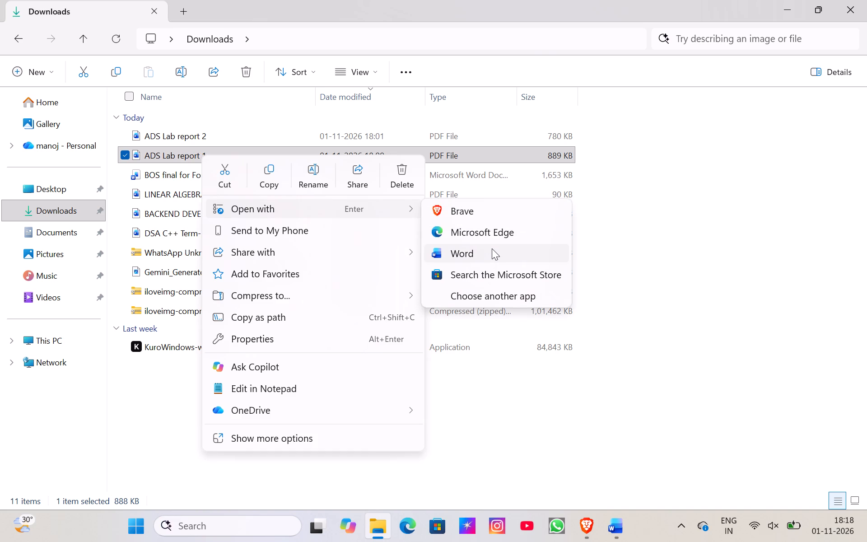
left_click(492, 248)
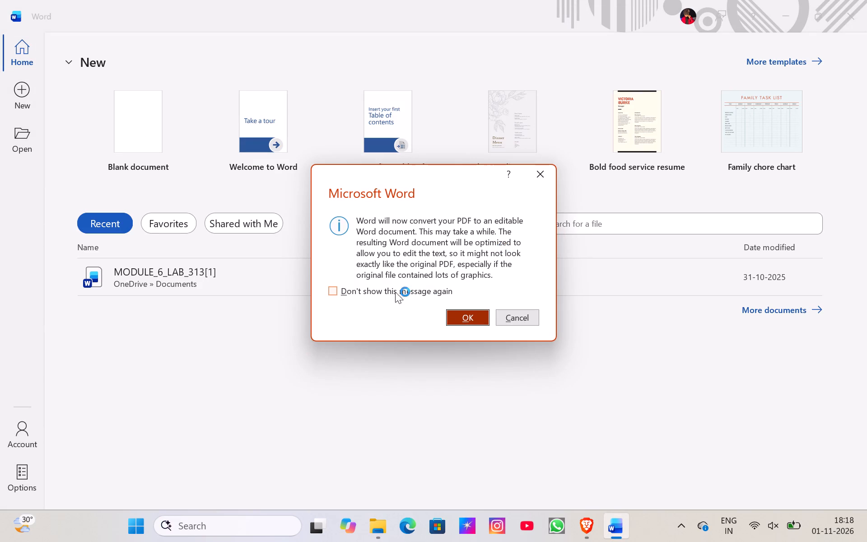
left_click(344, 288)
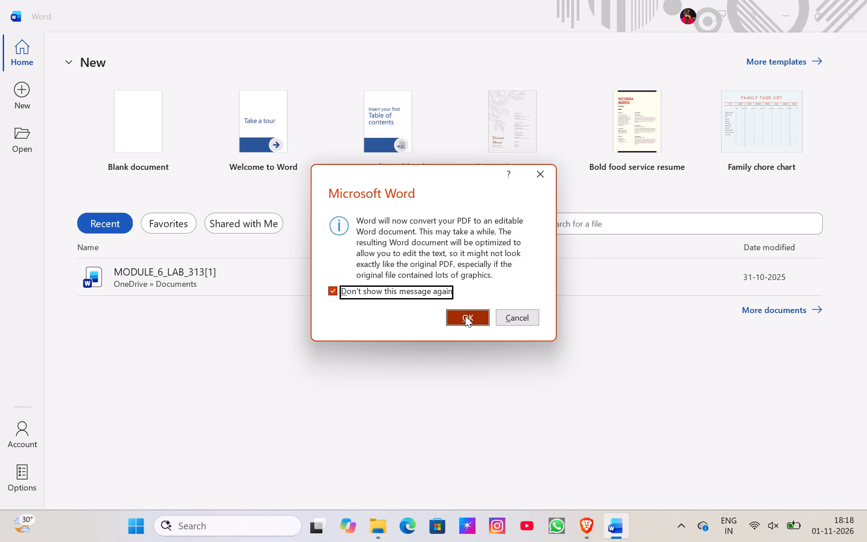
left_click(465, 316)
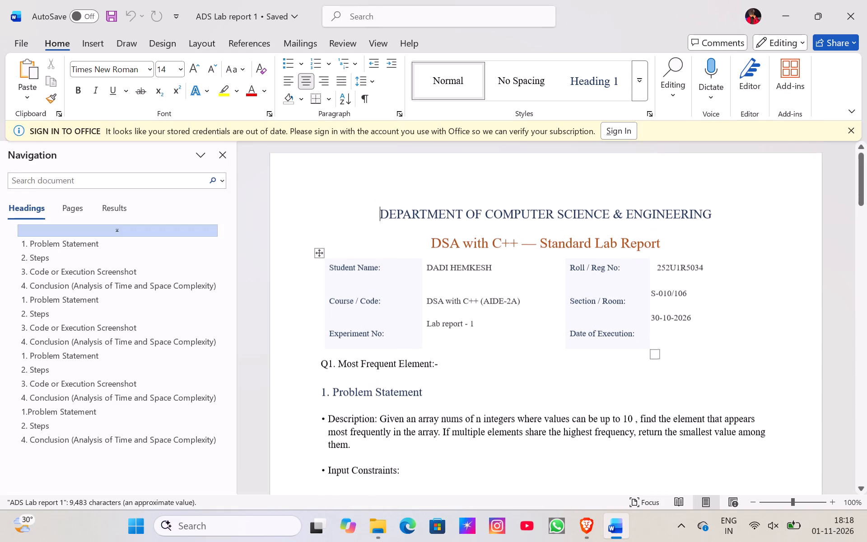
Close the Navigation pane beside the lab report.
left_click(228, 155)
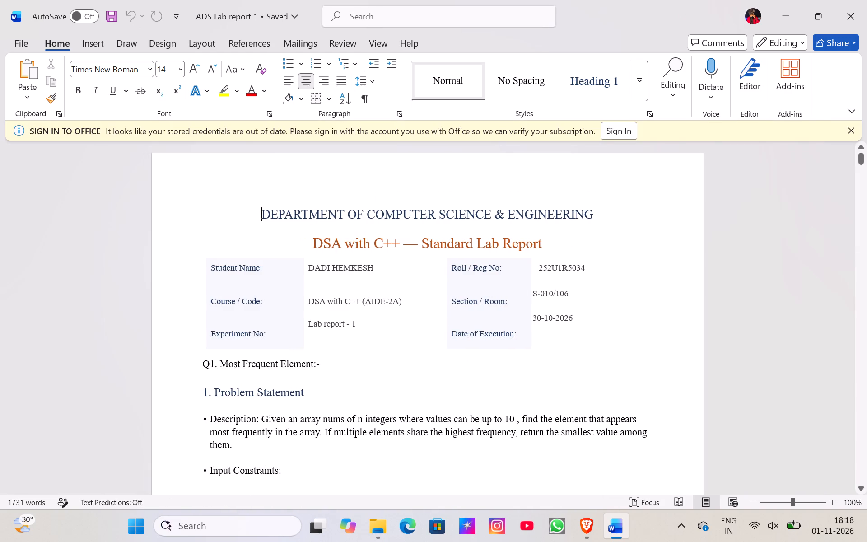
Start signing in to Office from the outdated-credentials notice, going to the account email or phone entry.
left_click(617, 135)
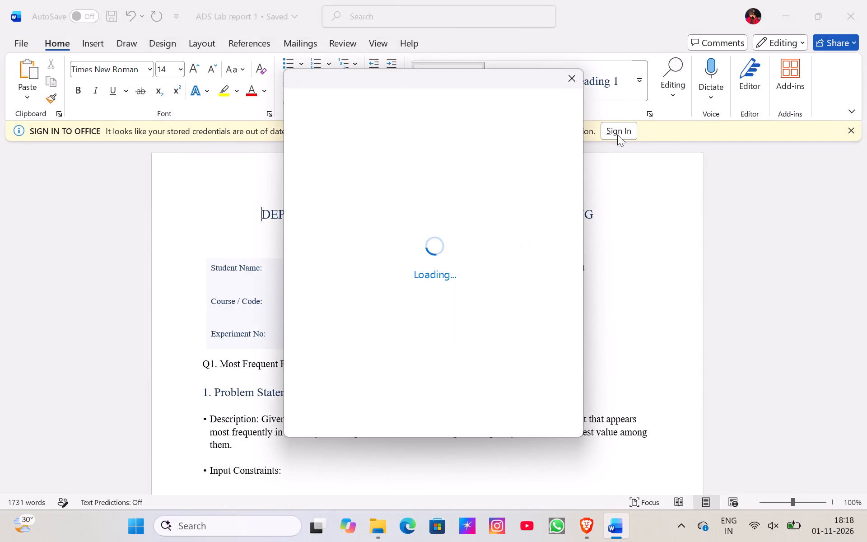
left_click(394, 199)
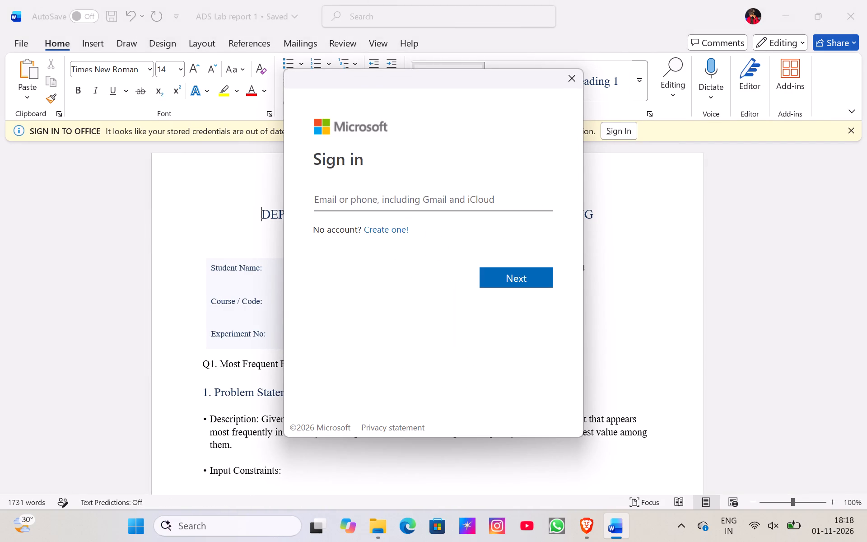
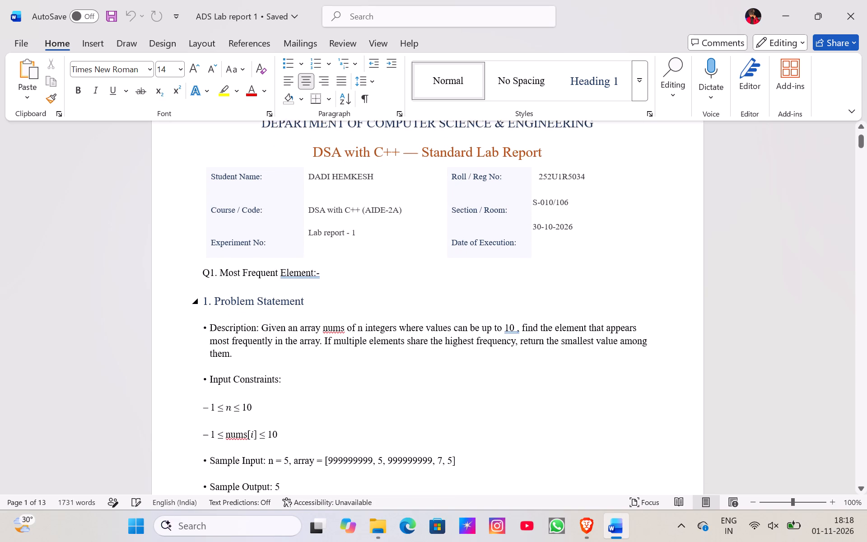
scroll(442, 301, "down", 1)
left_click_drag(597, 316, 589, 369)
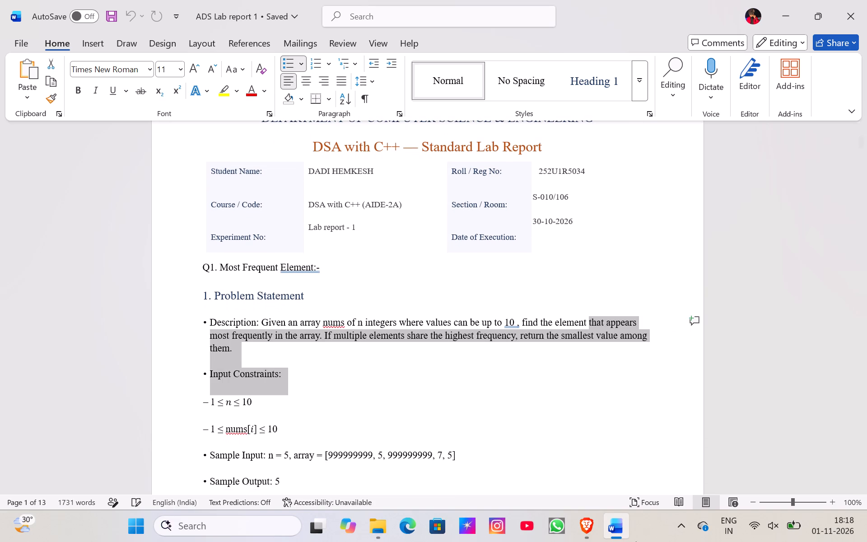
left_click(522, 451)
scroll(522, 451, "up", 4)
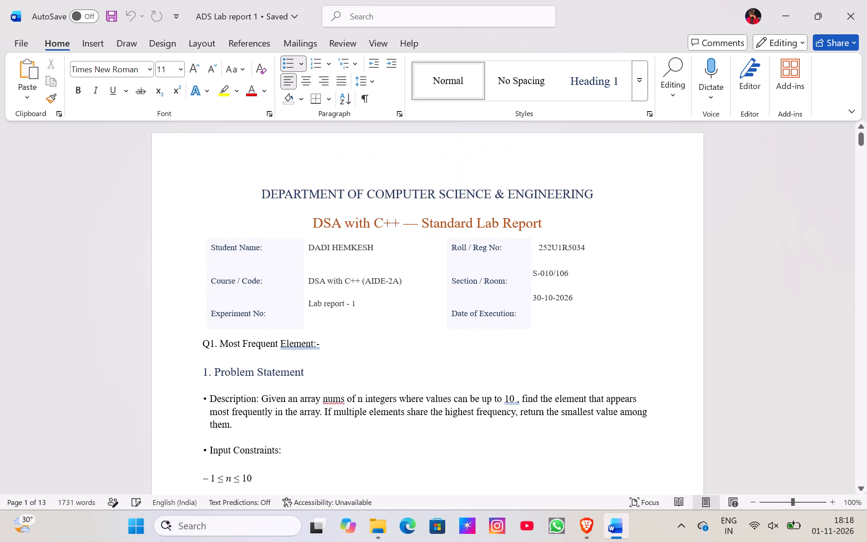
Select the student name in the report's header table and look through the clipboard history for replacement text.
left_click_drag(379, 242, 304, 244)
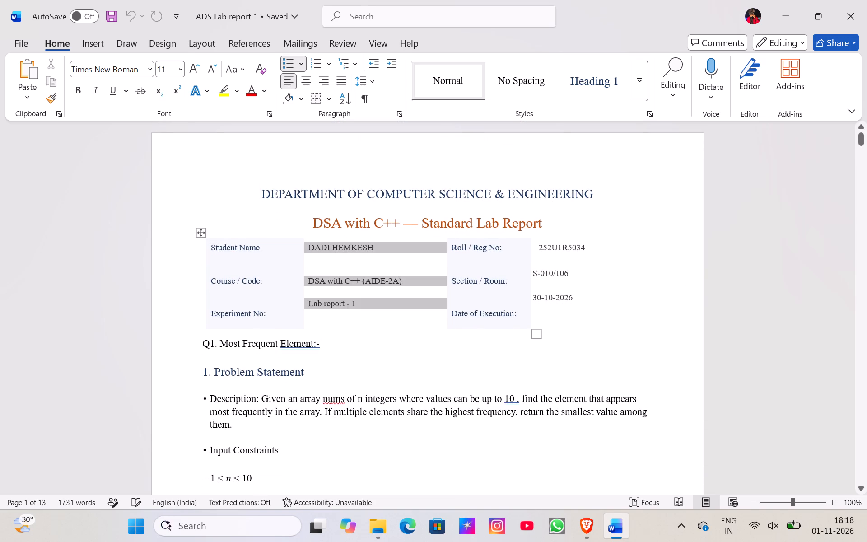
left_click_drag(304, 244, 318, 250)
left_click(377, 241)
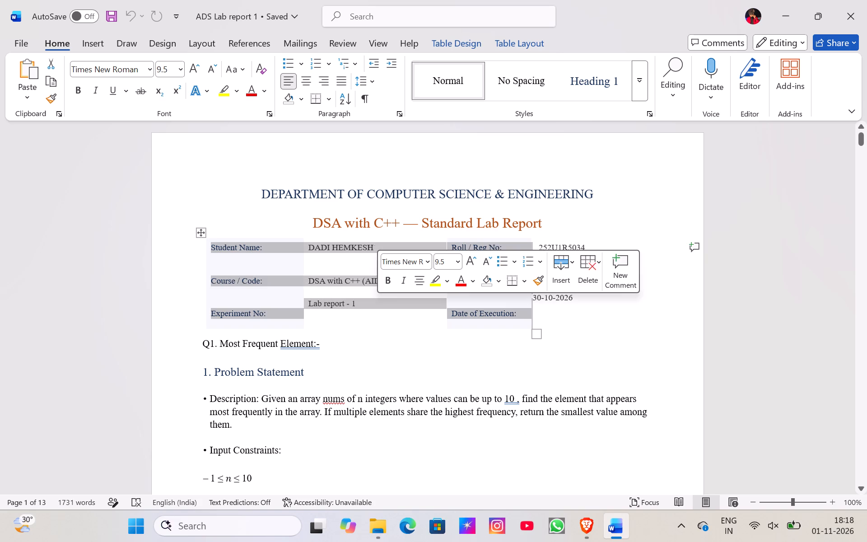
left_click(346, 254)
left_click_drag(378, 248, 368, 248)
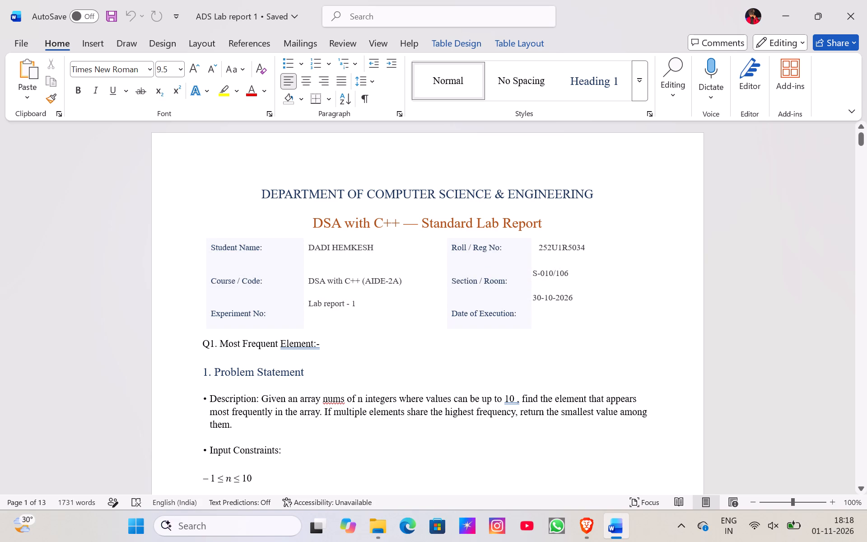
left_click_drag(368, 248, 316, 251)
key("super+v")
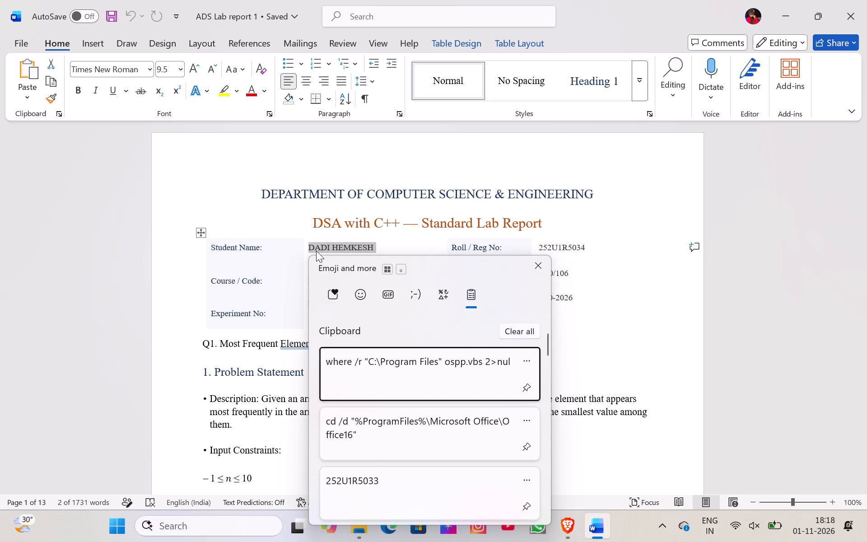
scroll(500, 406, "down", 9)
scroll(431, 467, "down", 6)
scroll(431, 467, "up", 13)
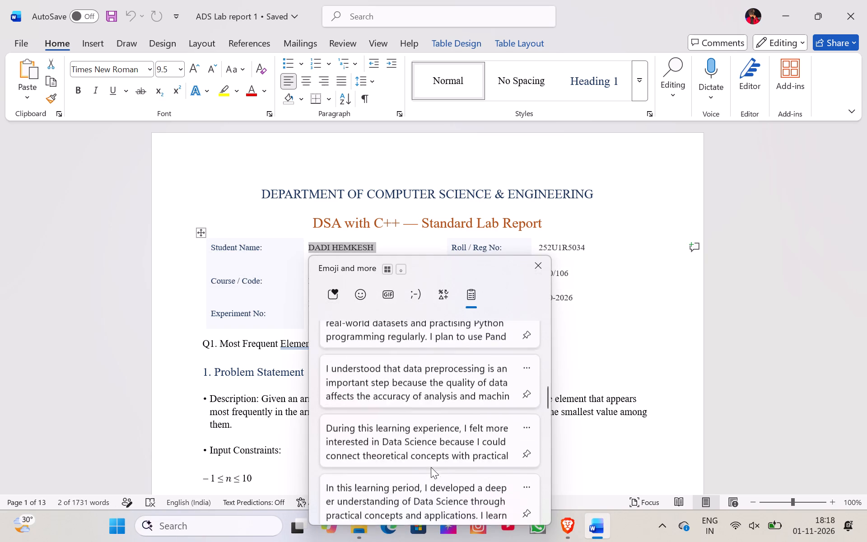
scroll(431, 467, "up", 8)
scroll(437, 450, "down", 13)
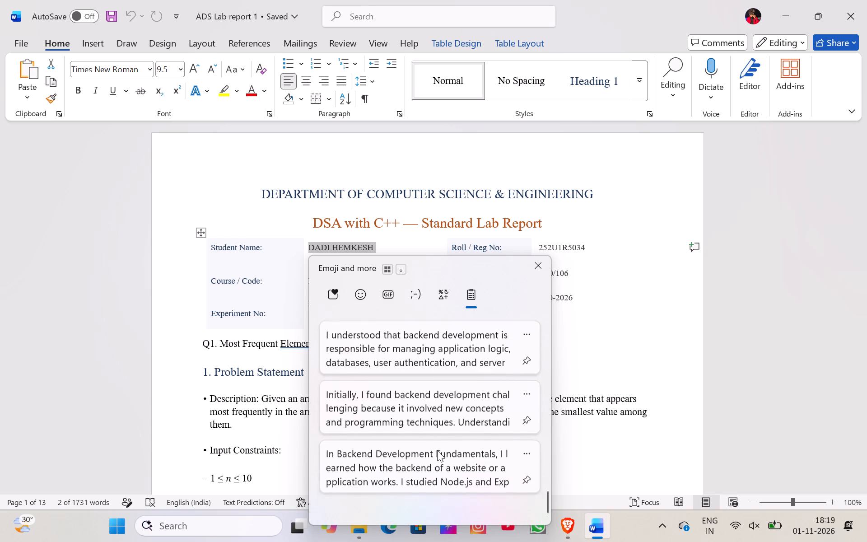
scroll(437, 450, "up", 11)
scroll(437, 450, "up", 13)
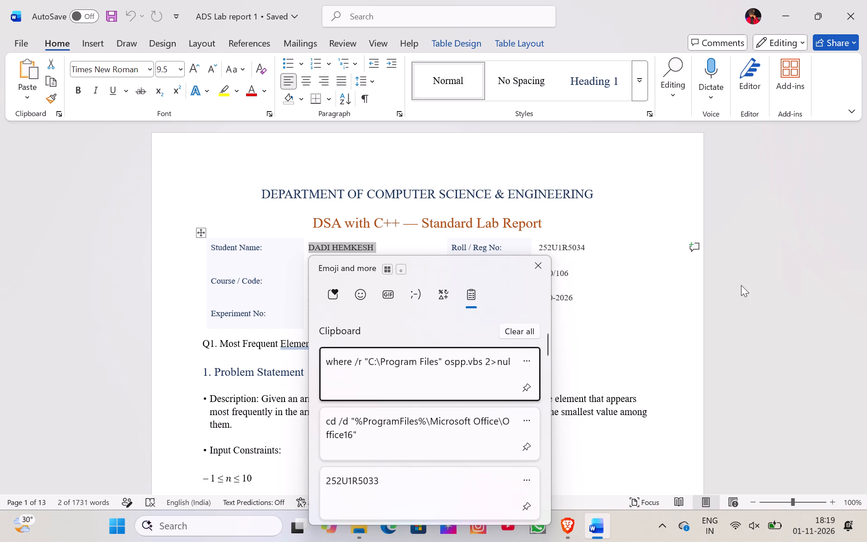
double_click(747, 316)
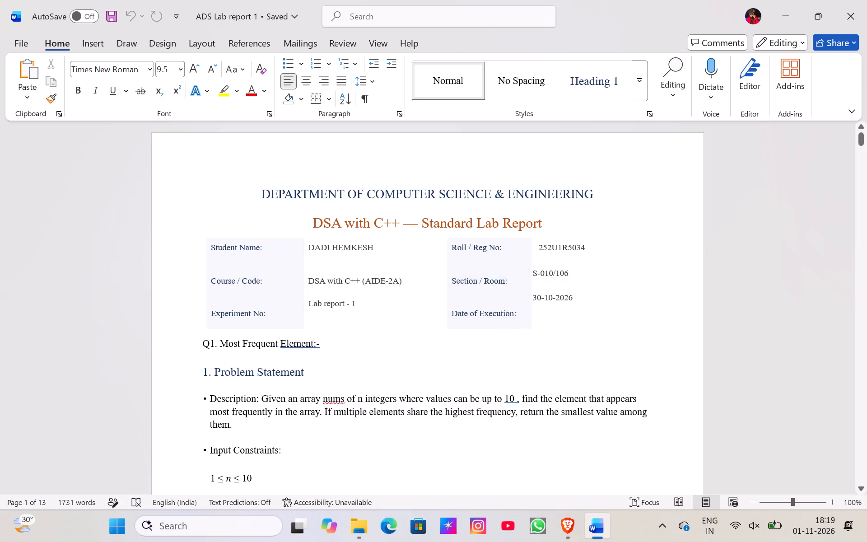
Replace the existing student name in the header table with the new student's full name in capitals.
left_click_drag(378, 247, 312, 259)
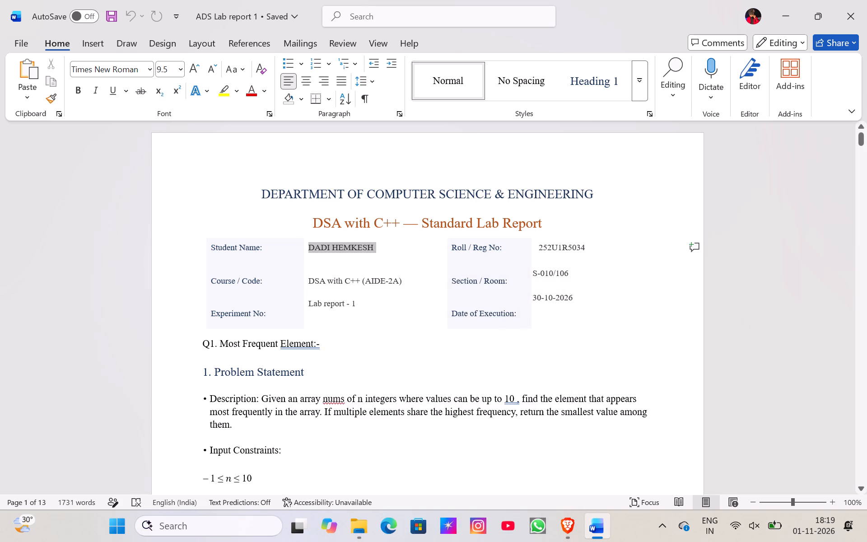
left_click_drag(312, 259, 312, 259)
key("BackSpace")
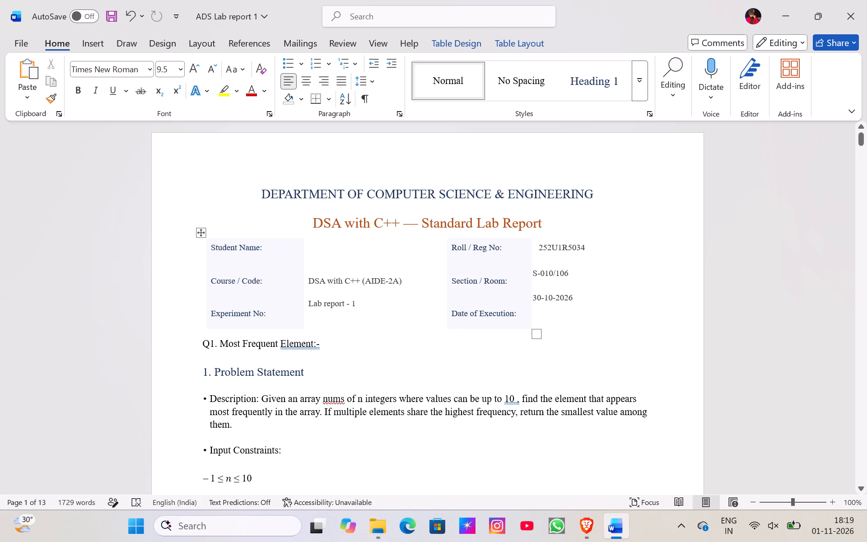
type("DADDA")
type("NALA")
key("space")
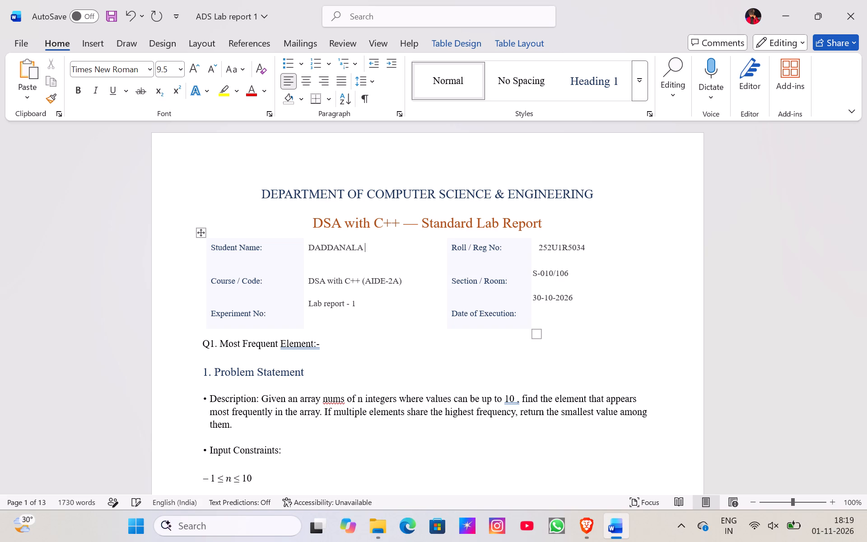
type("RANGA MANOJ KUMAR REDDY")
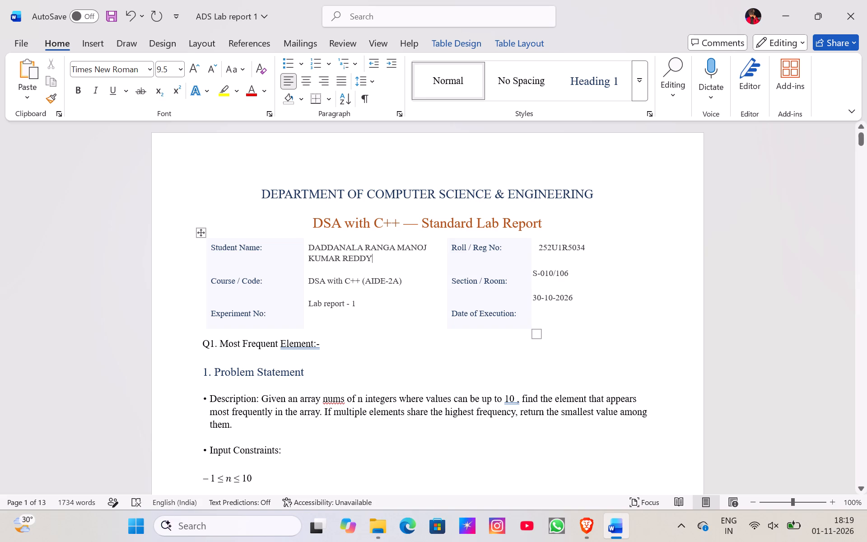
Change the last digit of the Roll / Reg No. in the header table to 3.
left_click(595, 246)
key("BackSpace")
key("BackSpace")
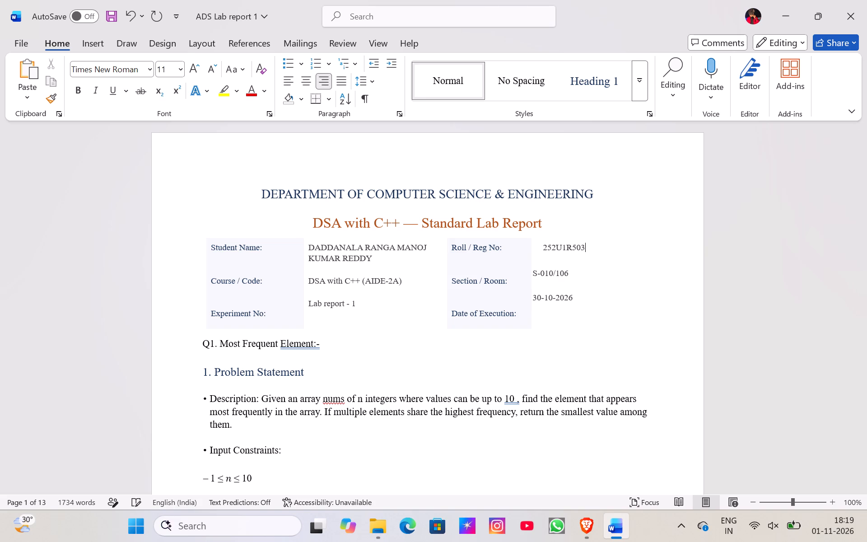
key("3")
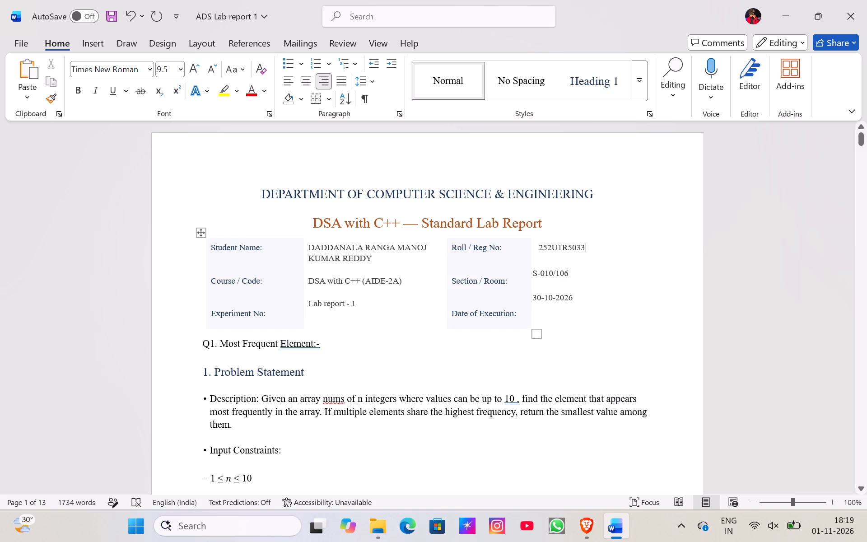
Go to the Execution Output screenshot section and browse the device's Gallery for a picture to insert.
scroll(483, 341, "down", 2)
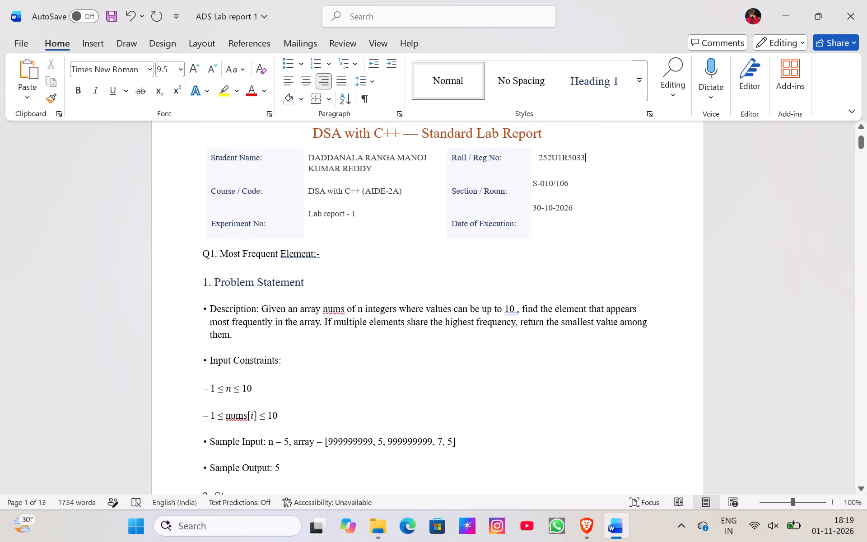
scroll(483, 341, "down", 6)
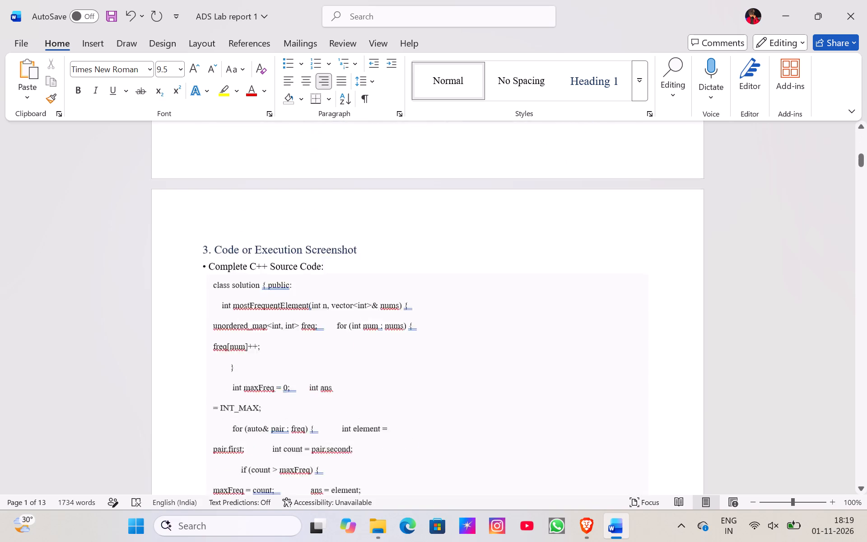
scroll(483, 341, "down", 1)
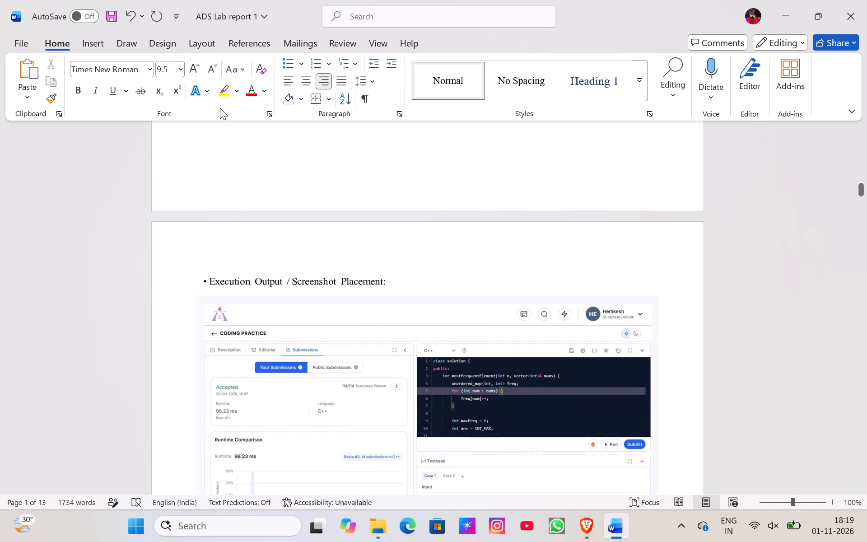
left_click(96, 41)
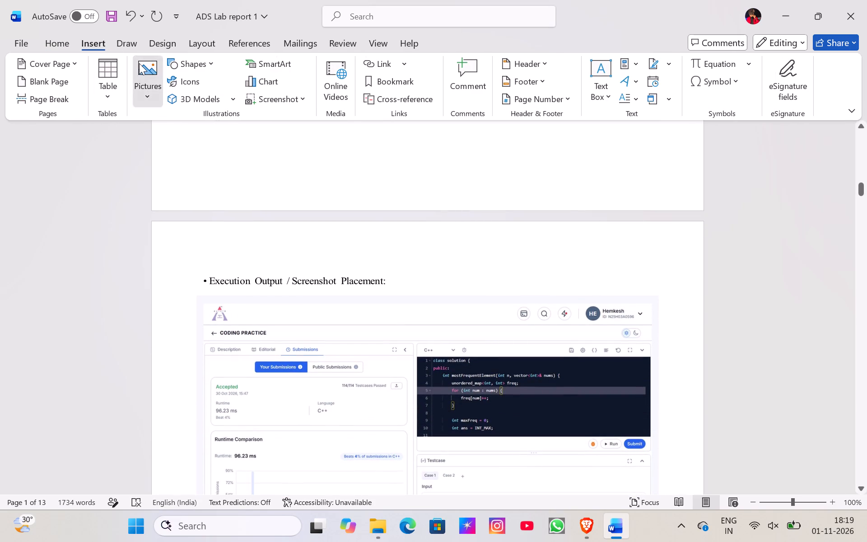
left_click(139, 63)
left_click(195, 135)
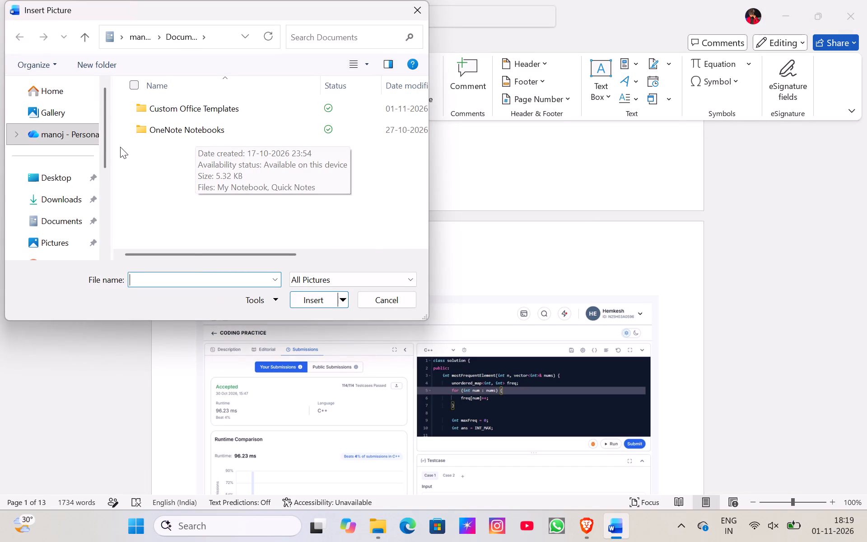
left_click(73, 115)
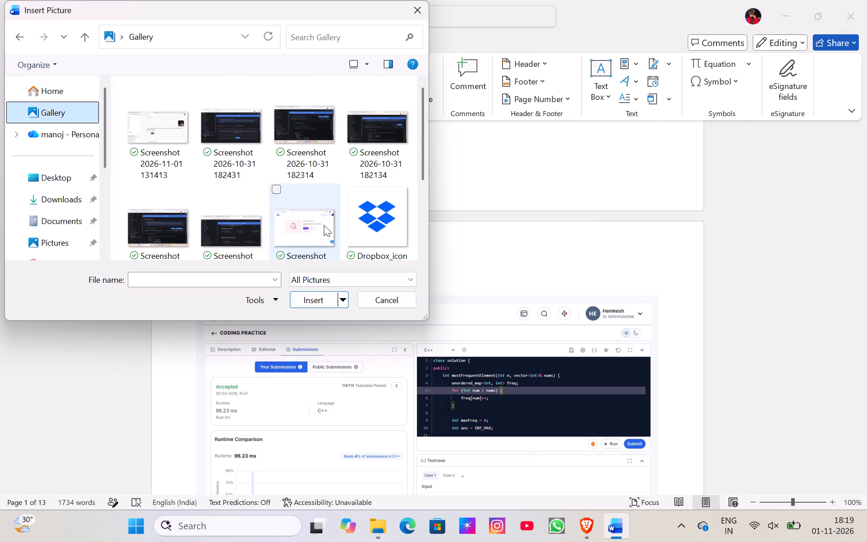
scroll(324, 225, "down", 3)
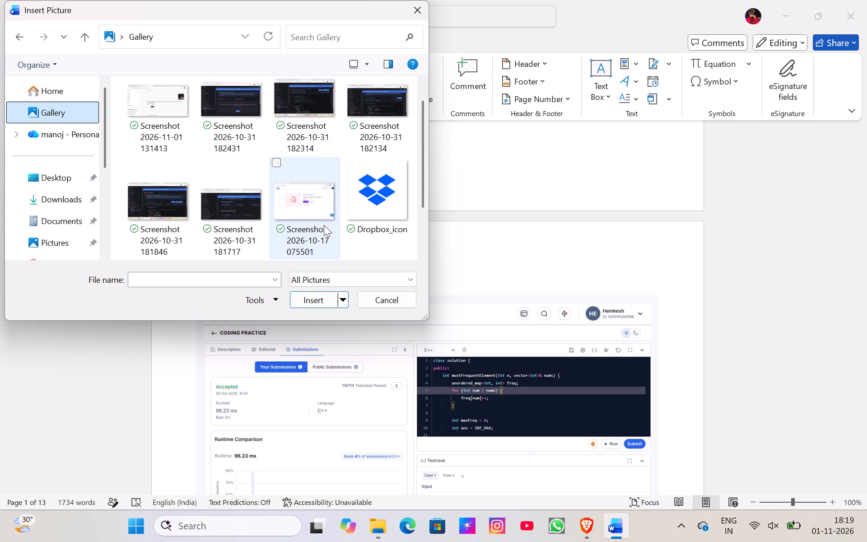
scroll(324, 225, "up", 3)
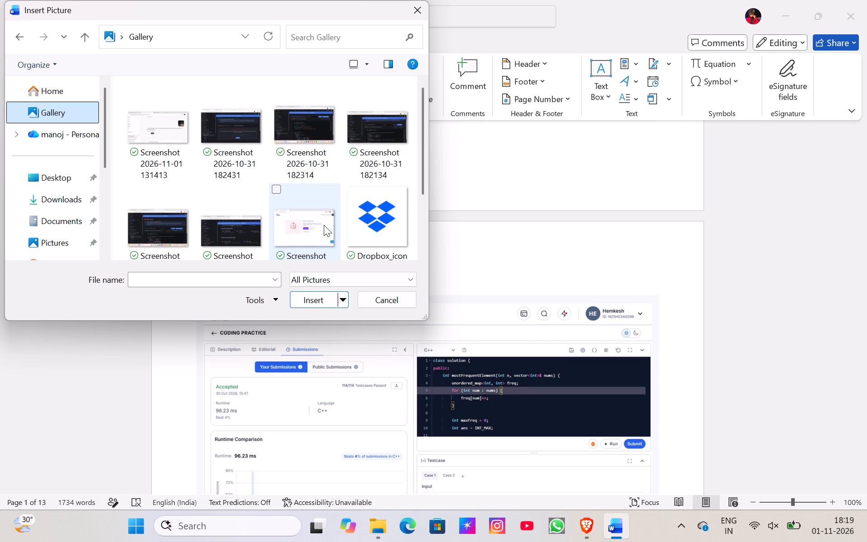
scroll(324, 225, "down", 4)
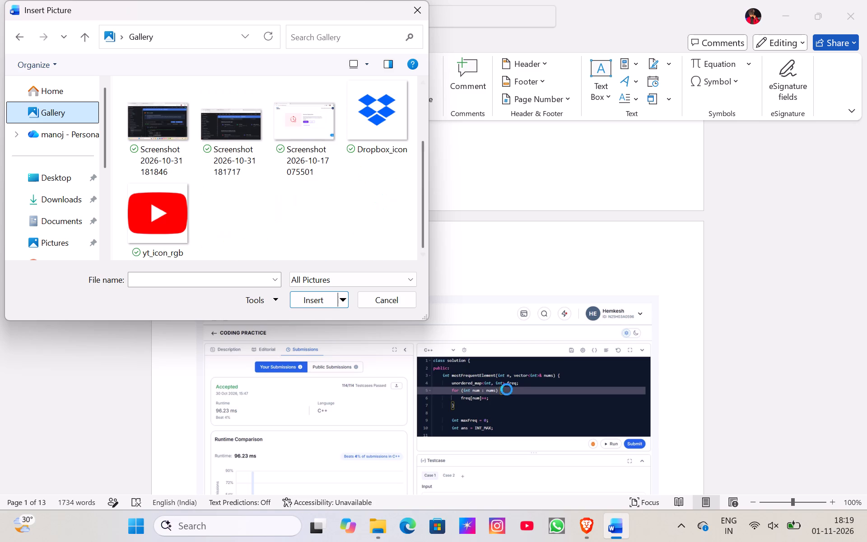
Switch to Brave and start going to learning.ccbp.in in a new tab.
left_click(589, 513)
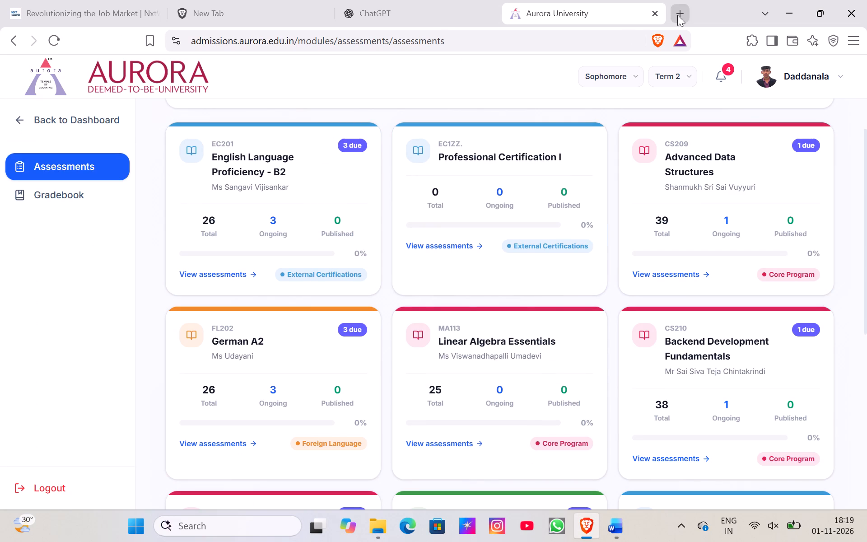
left_click(677, 15)
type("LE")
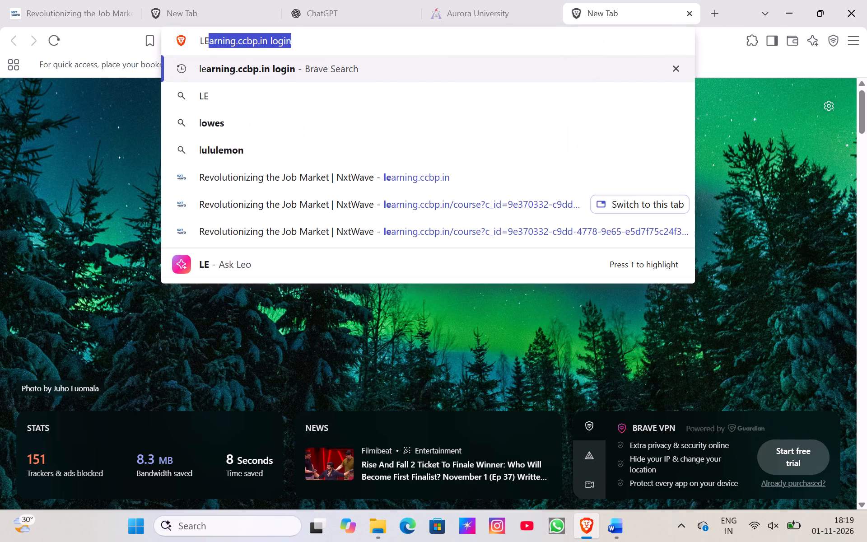
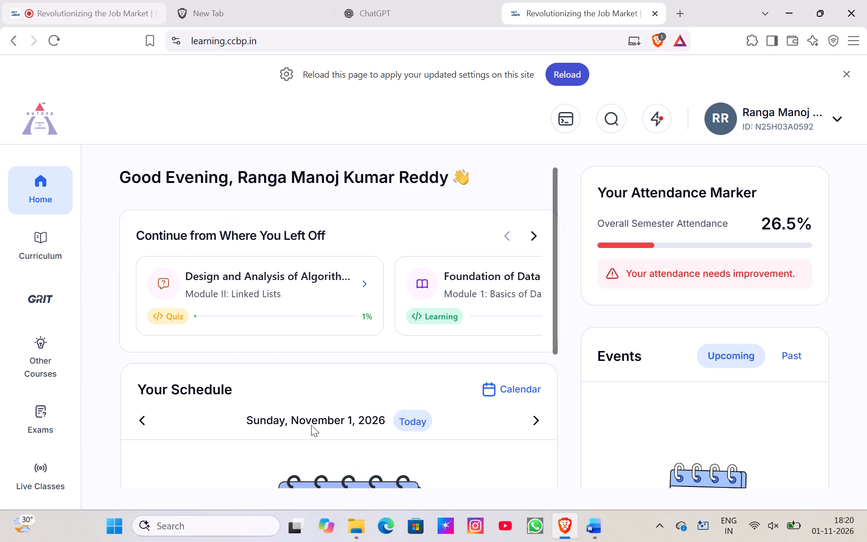
Snip the profile badge with the student's name and ID from the learning.ccbp.in home page, and close that page.
left_click(589, 529)
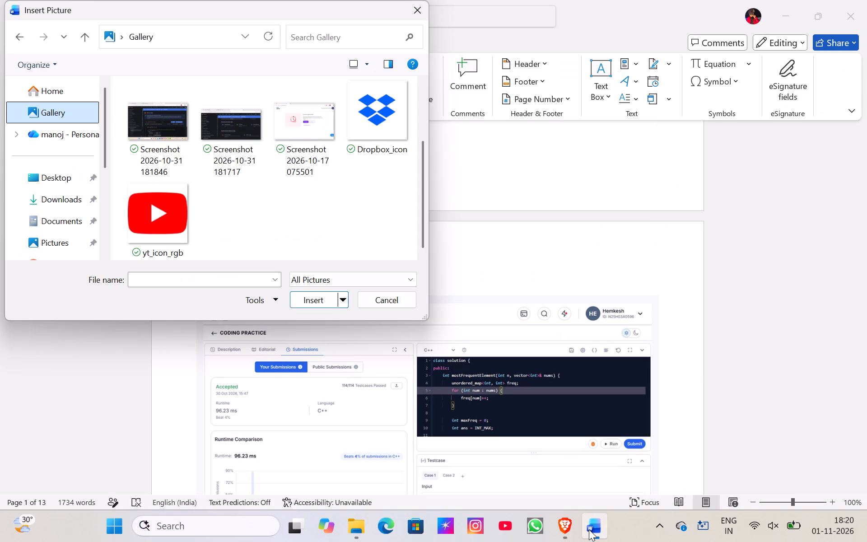
left_click(566, 529)
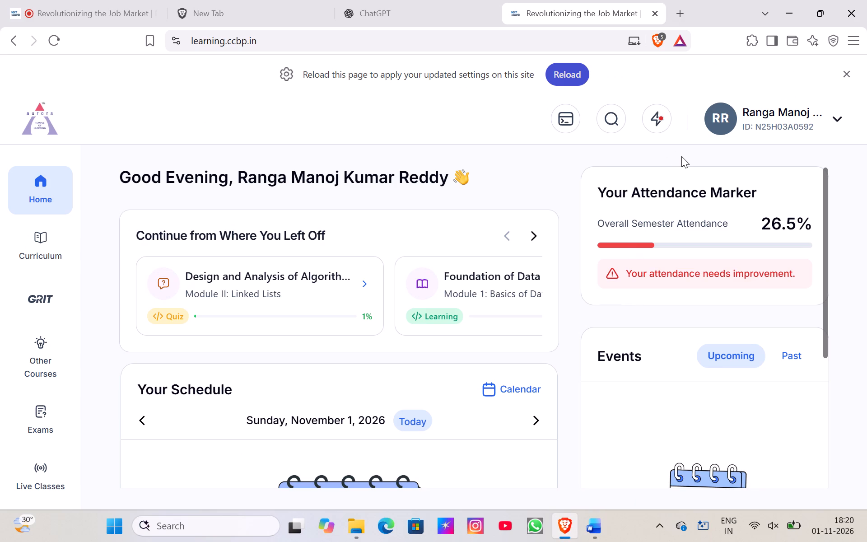
key("shift+super+s")
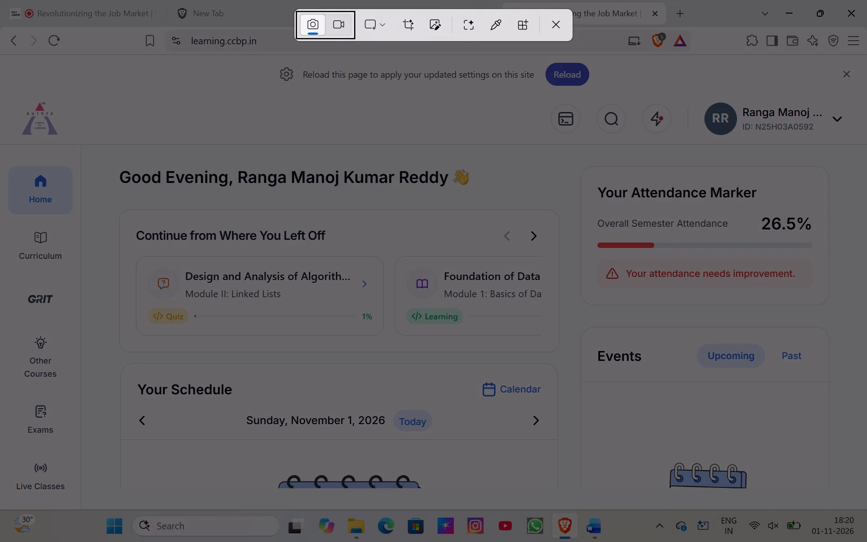
left_click_drag(689, 103, 696, 135)
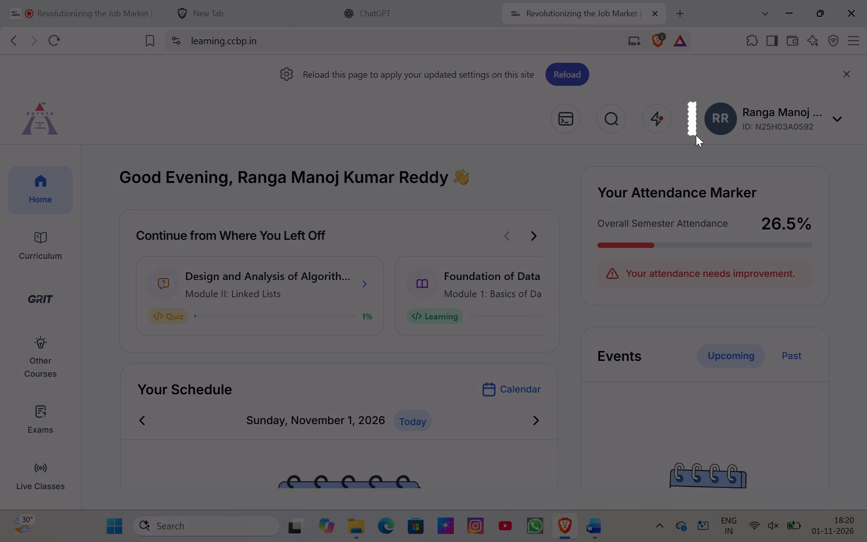
left_click_drag(696, 135, 847, 139)
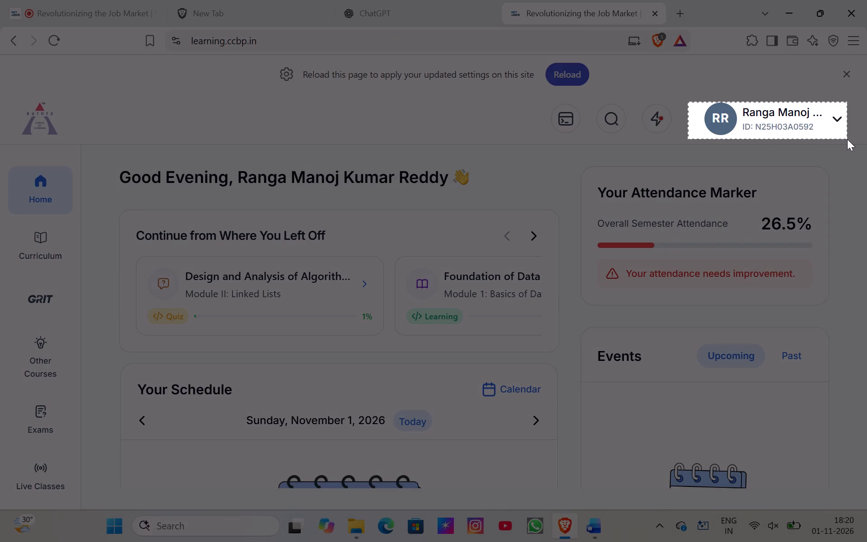
left_click_drag(847, 139, 853, 143)
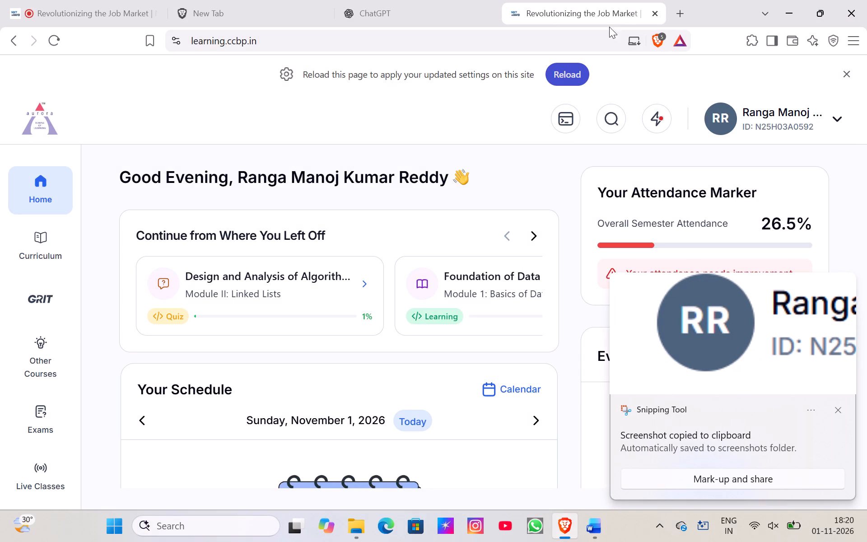
left_click(658, 7)
left_click(655, 12)
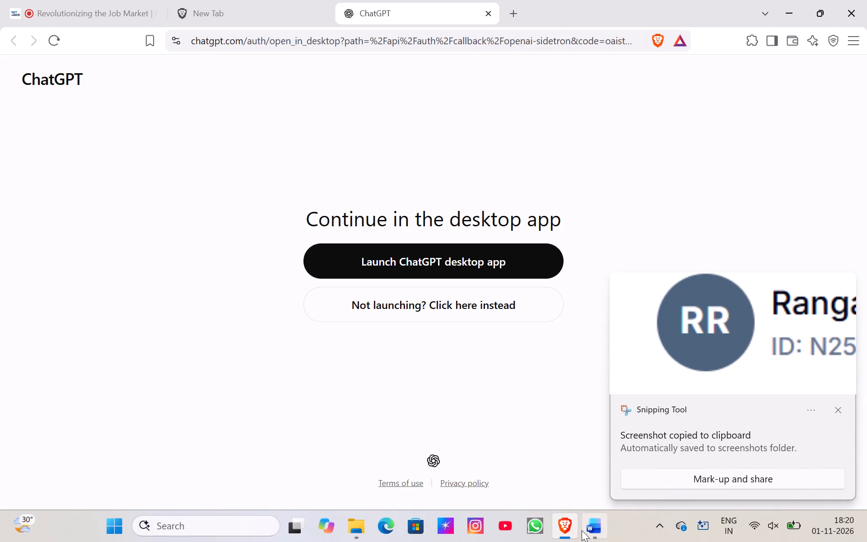
Insert the newest Gallery screenshot, the profile badge, into the ADS Lab report 1 document.
left_click(582, 530)
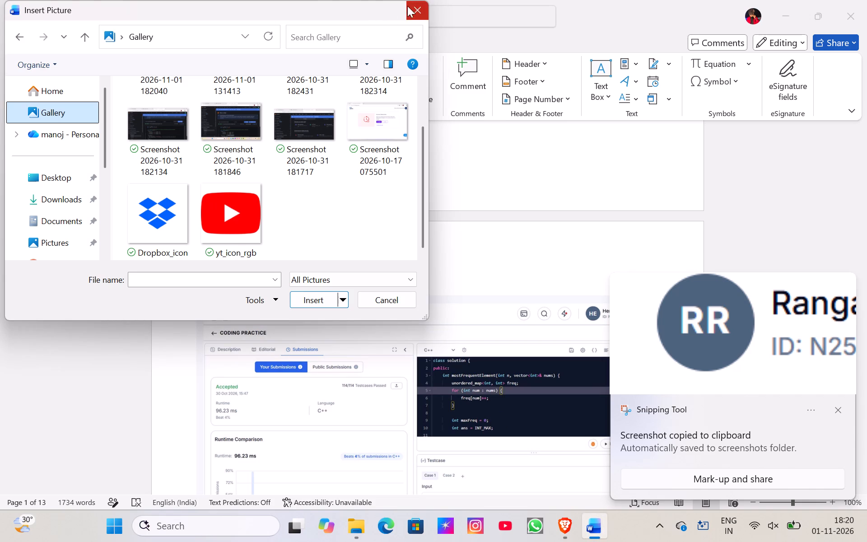
scroll(231, 233, "up", 9)
double_click(162, 97)
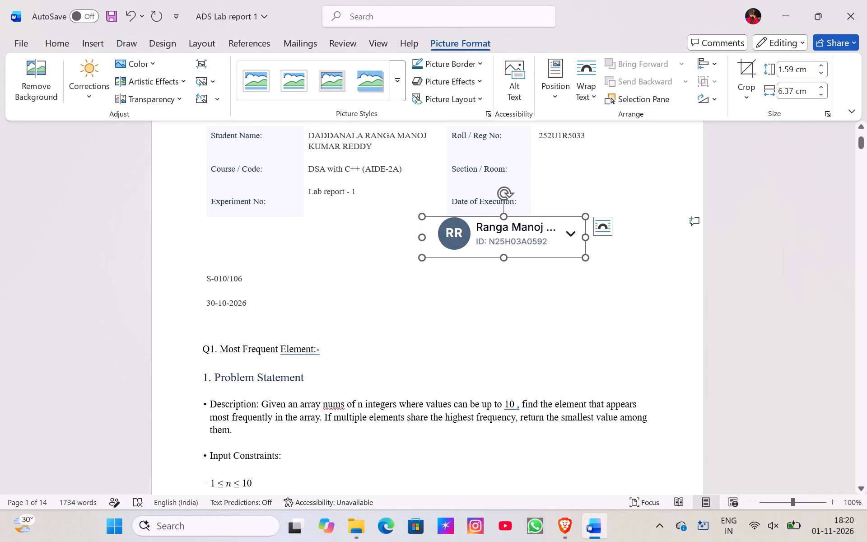
Place the badge picture below the header table and set its text wrapping to Through.
left_click_drag(492, 240, 473, 340)
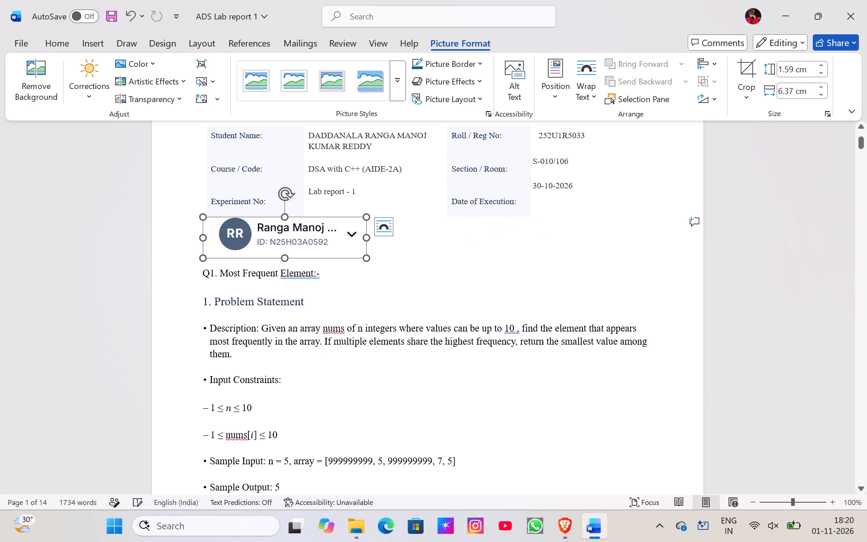
left_click(383, 229)
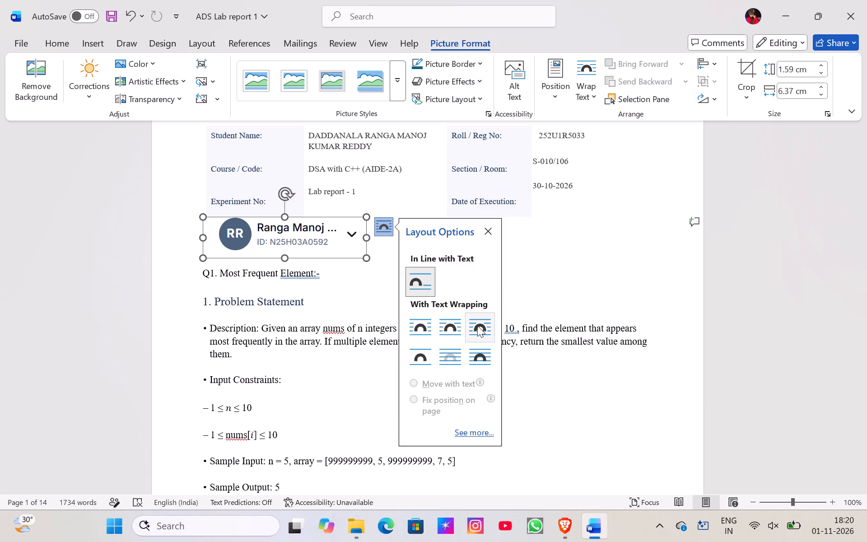
left_click(477, 326)
Move the badge picture from page 1 to beside the "3. Code or Execution Screenshot" heading on page 2.
left_click_drag(335, 239, 414, 308)
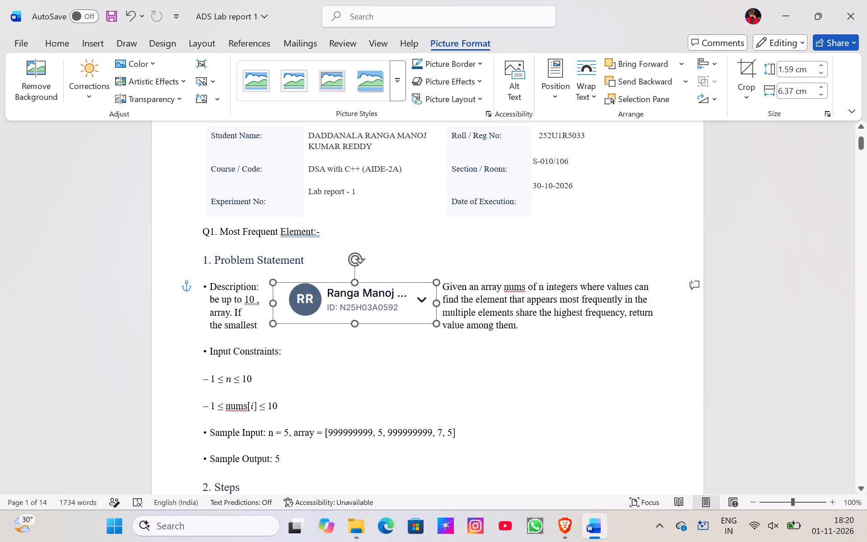
left_click_drag(414, 308, 554, 416)
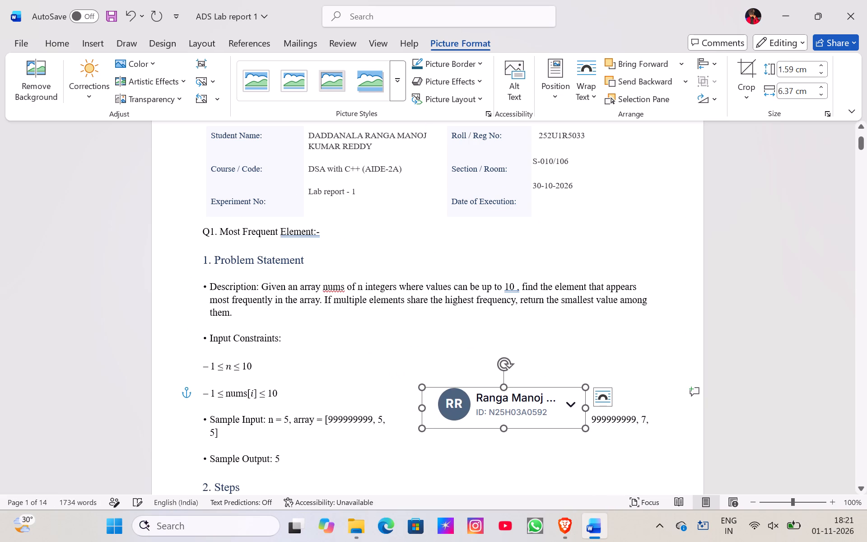
scroll(559, 325, "down", 5)
scroll(559, 325, "up", 2)
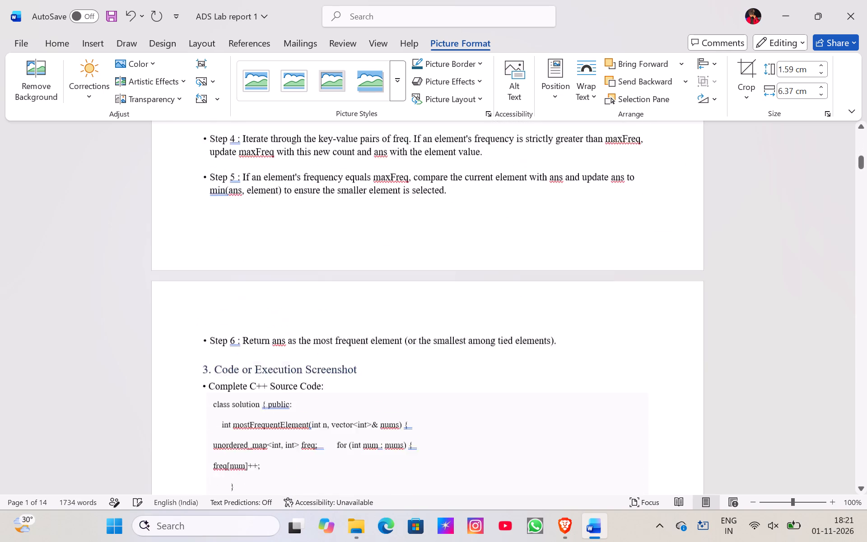
scroll(559, 325, "up", 2)
left_click_drag(516, 186, 512, 541)
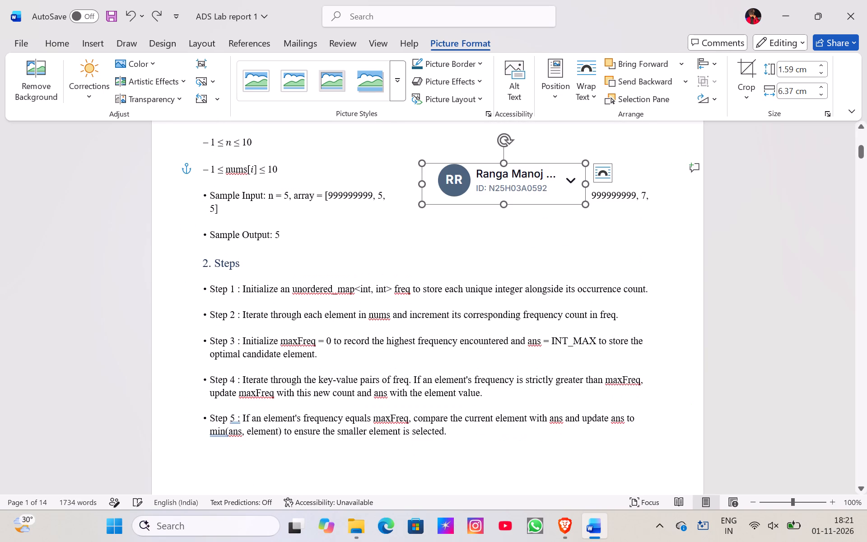
left_click_drag(541, 189, 615, 457)
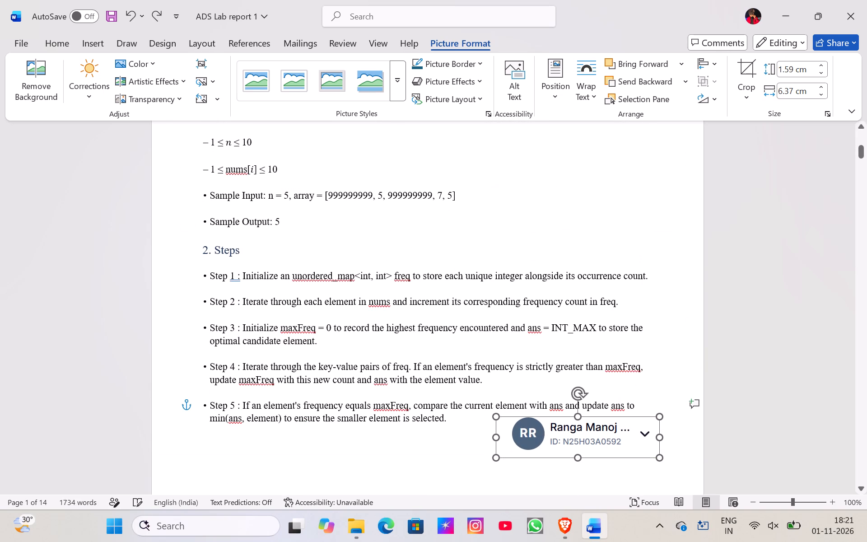
scroll(601, 255, "down", 4)
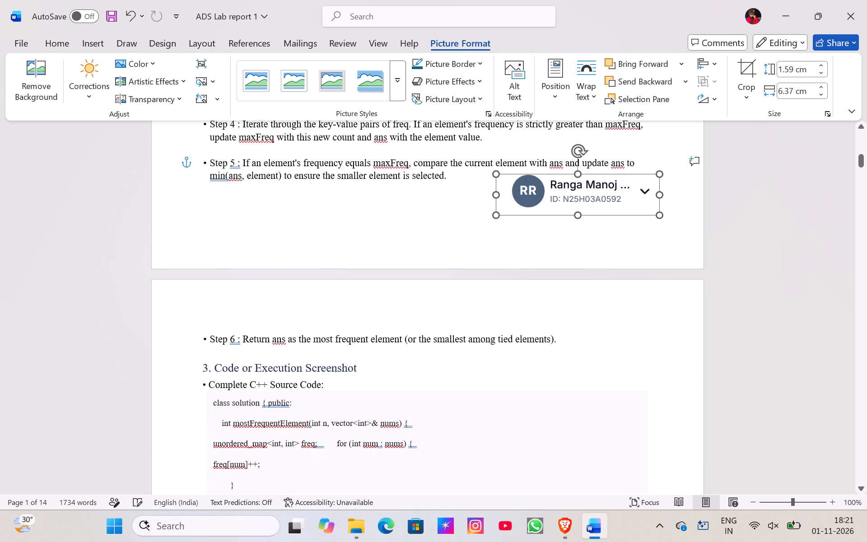
left_click_drag(598, 202, 634, 376)
left_click(605, 298)
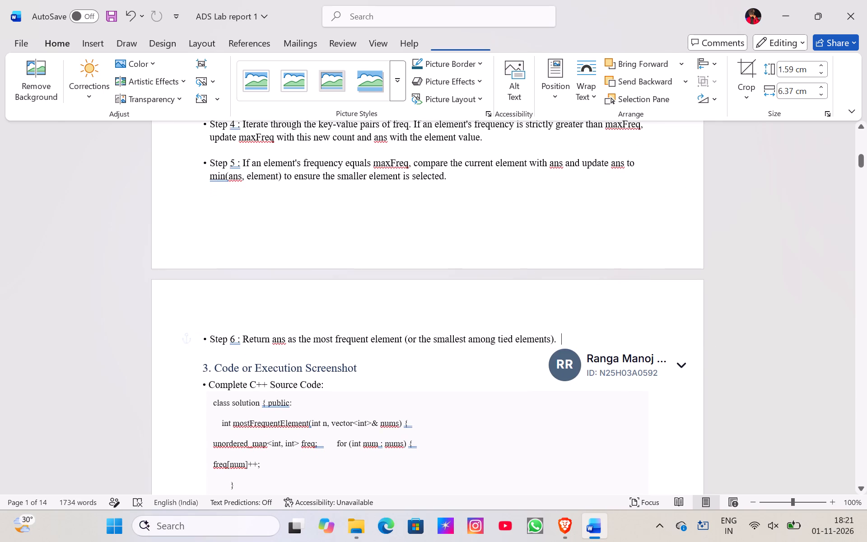
Move the badge picture down beside the C++ source code, to the level of its last indented closing brace.
scroll(605, 298, "down", 4)
scroll(605, 298, "up", 1)
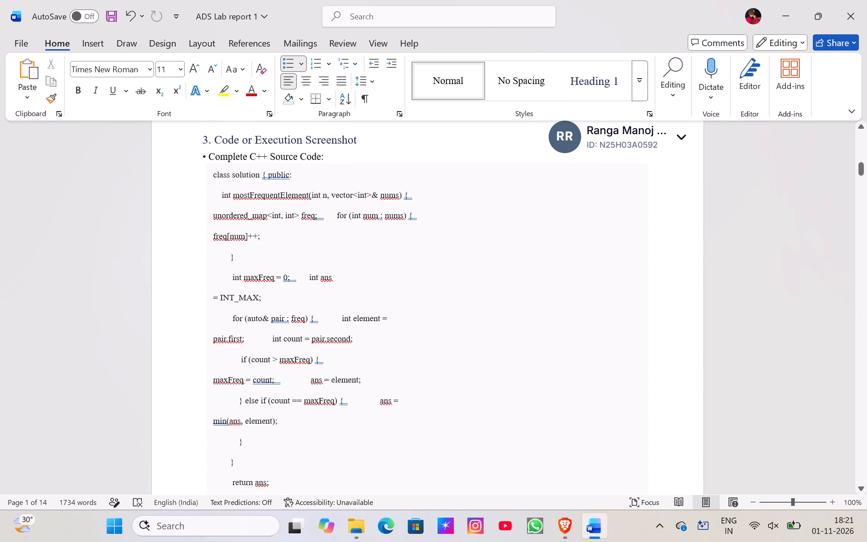
left_click_drag(619, 141, 623, 541)
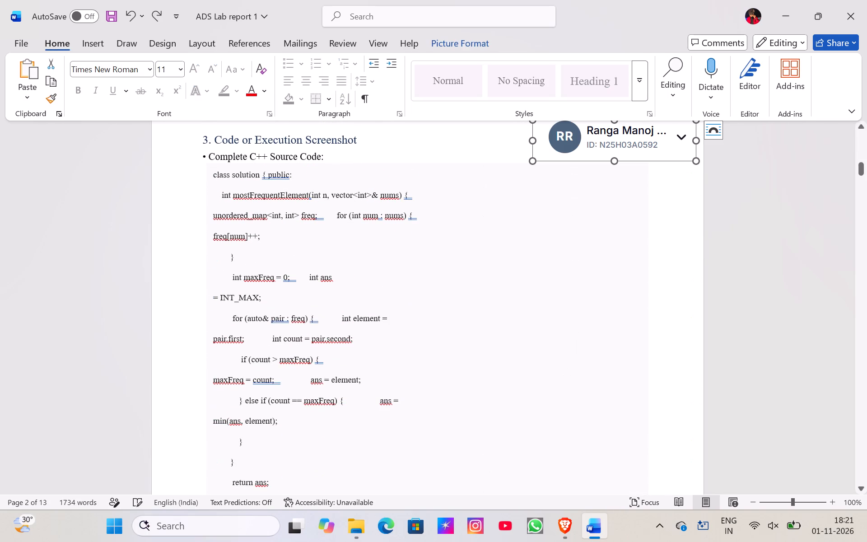
scroll(613, 382, "down", 7)
scroll(613, 382, "up", 4)
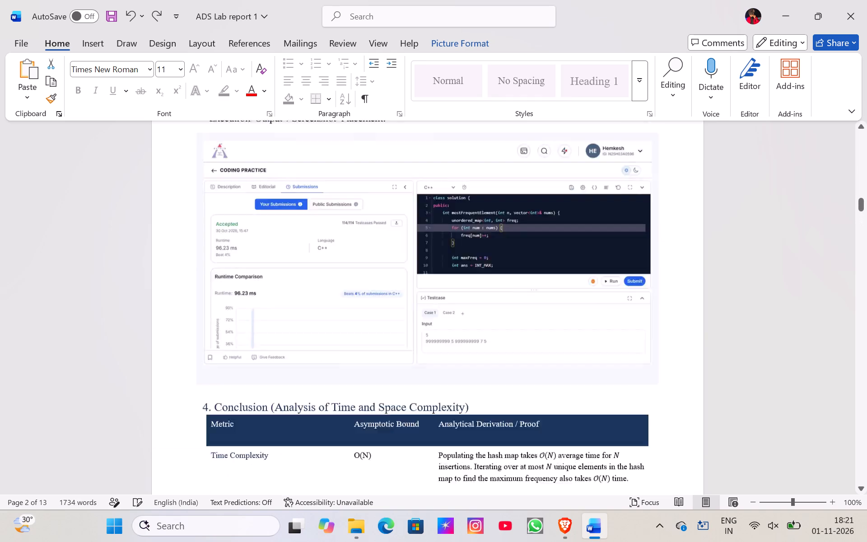
scroll(613, 382, "up", 3)
left_click_drag(622, 271, 633, 453)
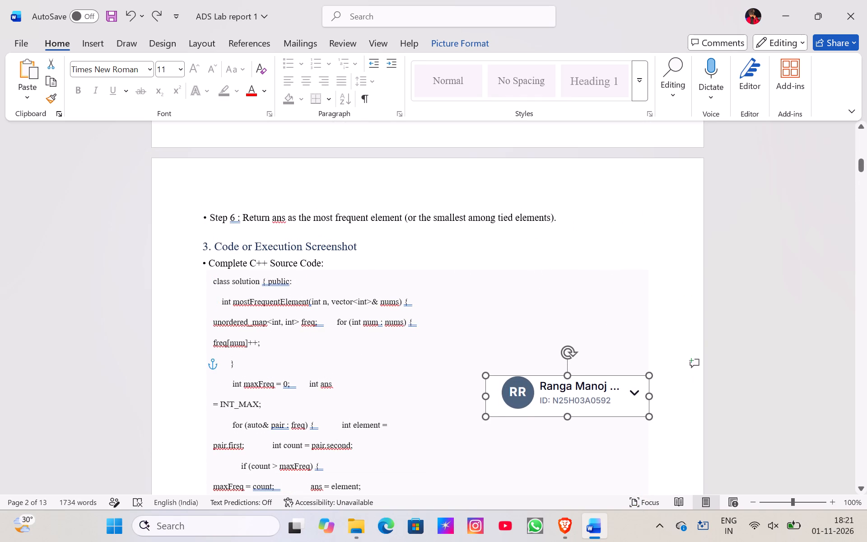
left_click_drag(633, 453, 610, 541)
left_click_drag(613, 252, 590, 406)
scroll(594, 295, "down", 3)
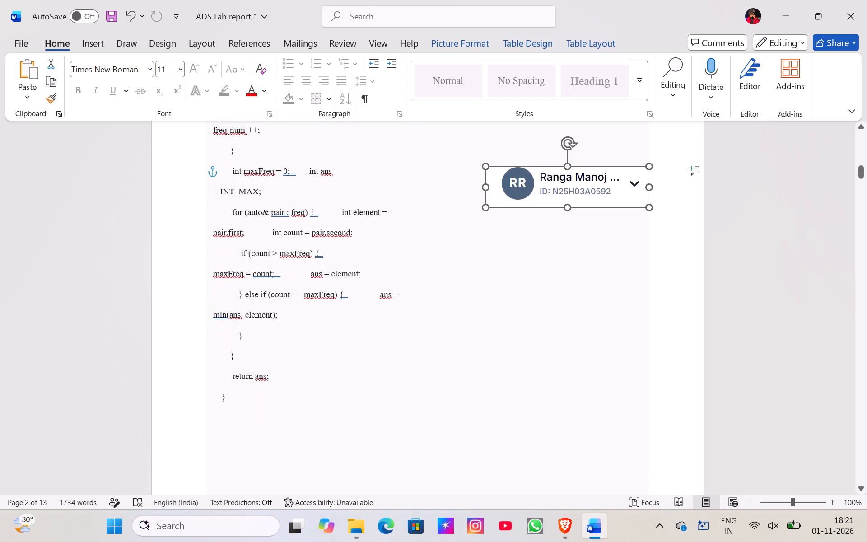
left_click(578, 178)
left_click_drag(578, 178, 602, 224)
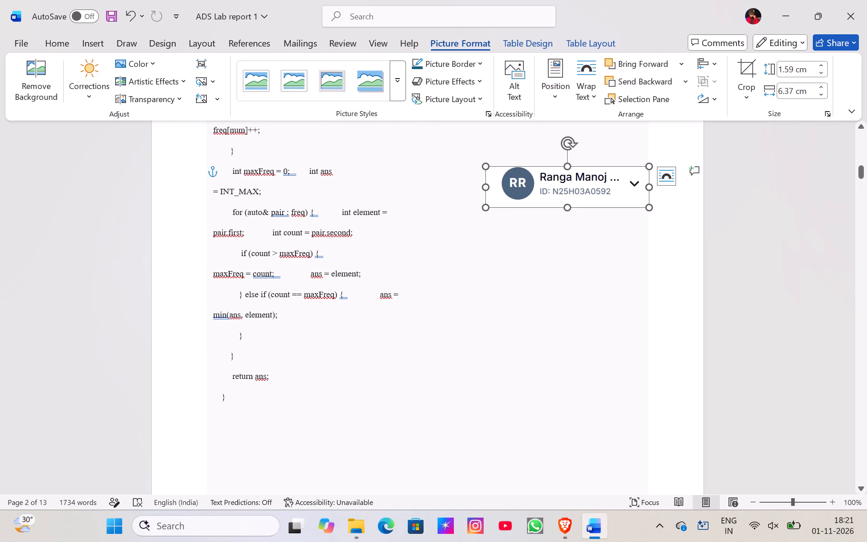
left_click_drag(606, 193, 601, 418)
Move the badge picture to the blank space just below the source code block at the end of page 2.
scroll(627, 245, "down", 2)
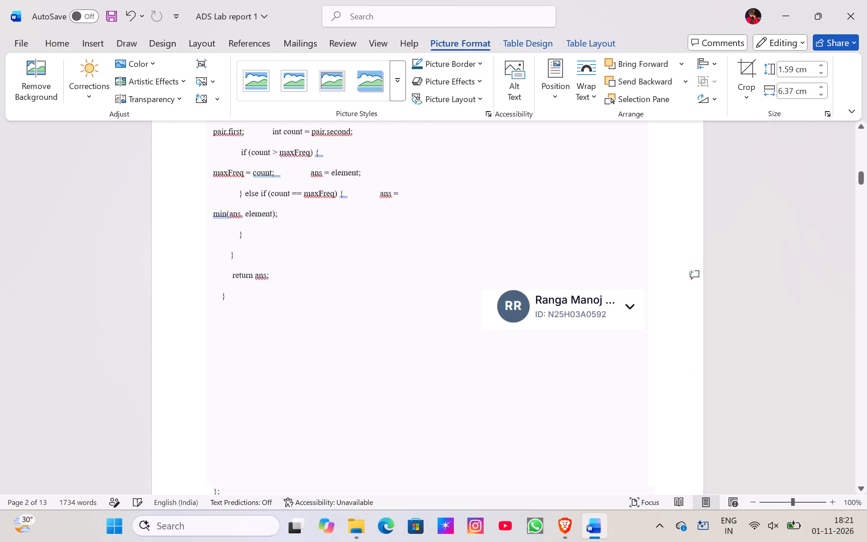
scroll(627, 245, "down", 3)
left_click(579, 150)
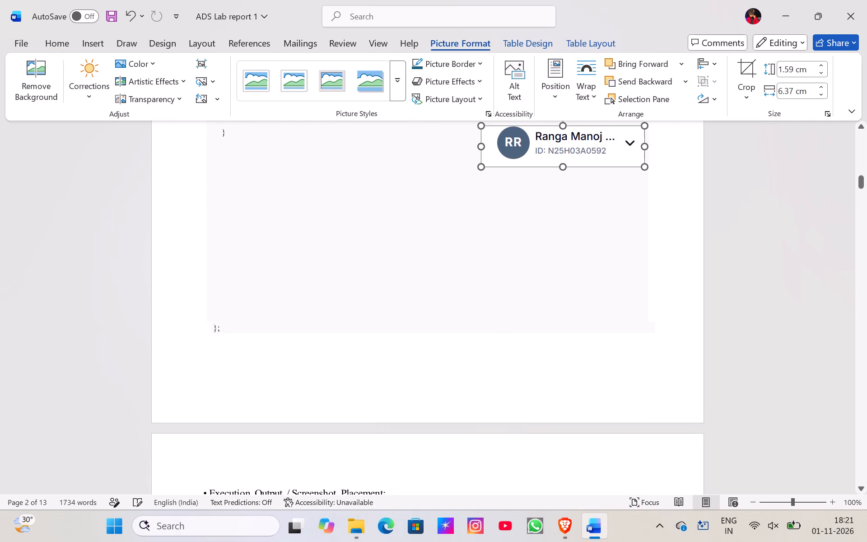
left_click_drag(579, 150, 595, 271)
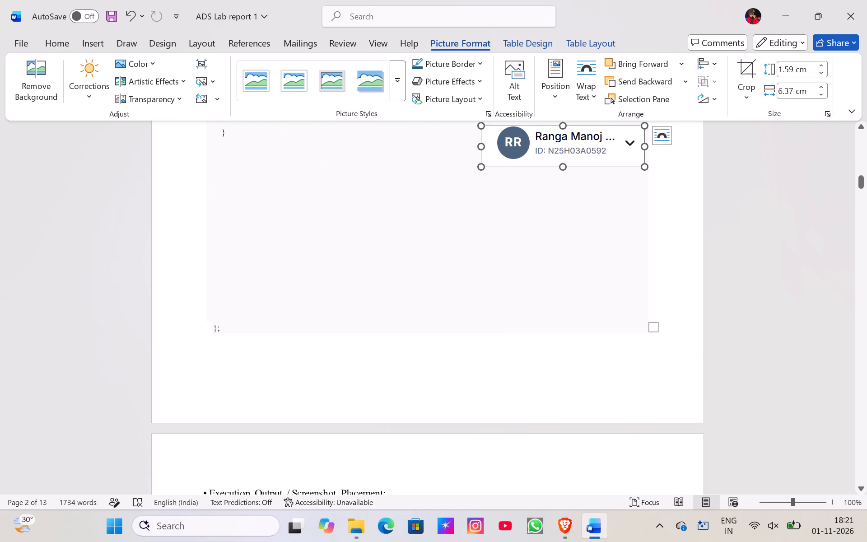
left_click(579, 151)
left_click_drag(579, 151, 588, 221)
left_click(527, 145)
left_click(527, 204)
left_click_drag(554, 185, 567, 449)
scroll(462, 250, "down", 2)
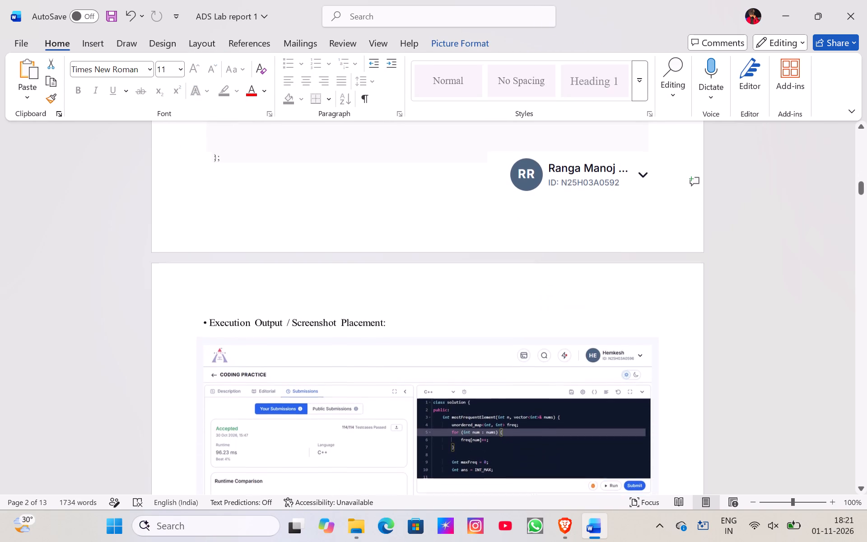
scroll(462, 250, "down", 1)
left_click(443, 220)
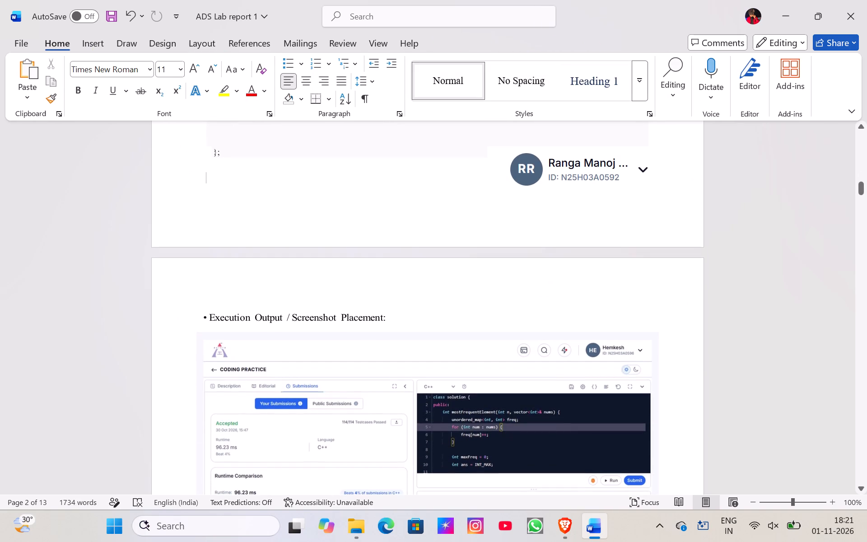
Move the badge picture from page 2 to the blank space above the "Execution Output / Screenshot Placement" heading on page 3.
left_click_drag(571, 175, 573, 392)
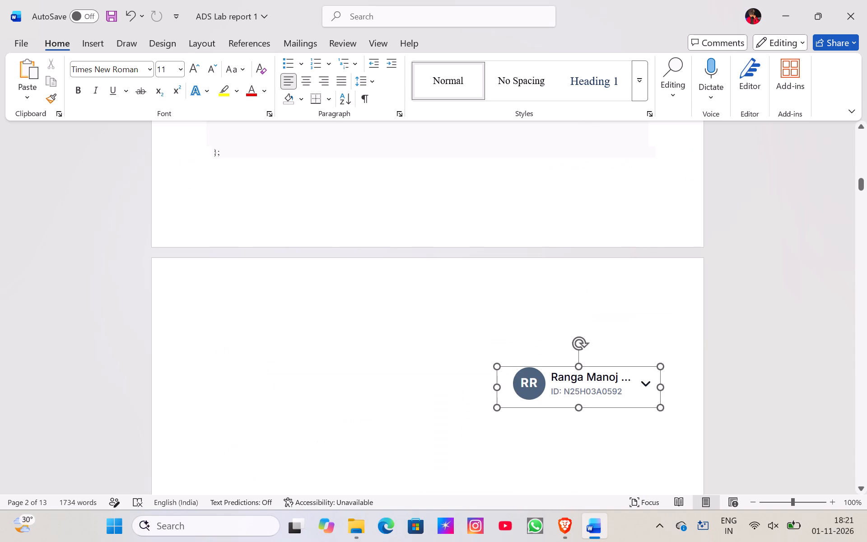
left_click_drag(573, 392, 573, 394)
scroll(503, 276, "down", 4)
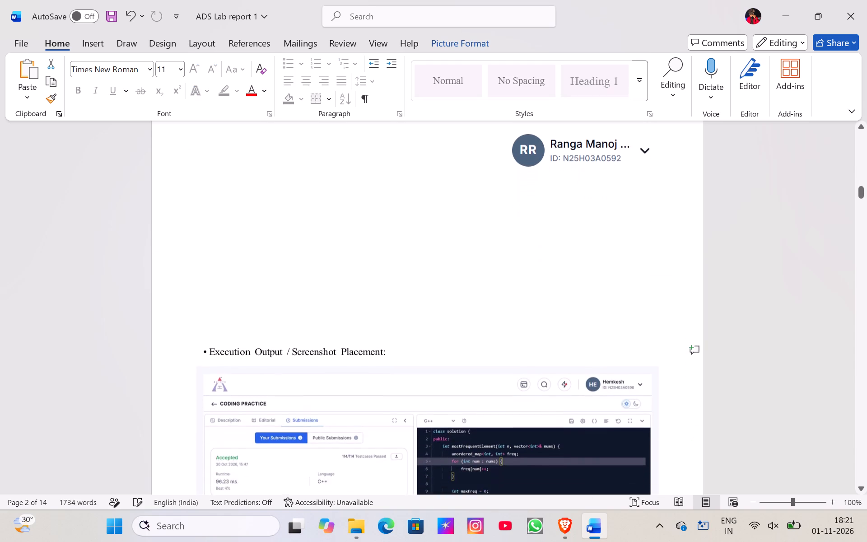
left_click_drag(572, 135, 547, 253)
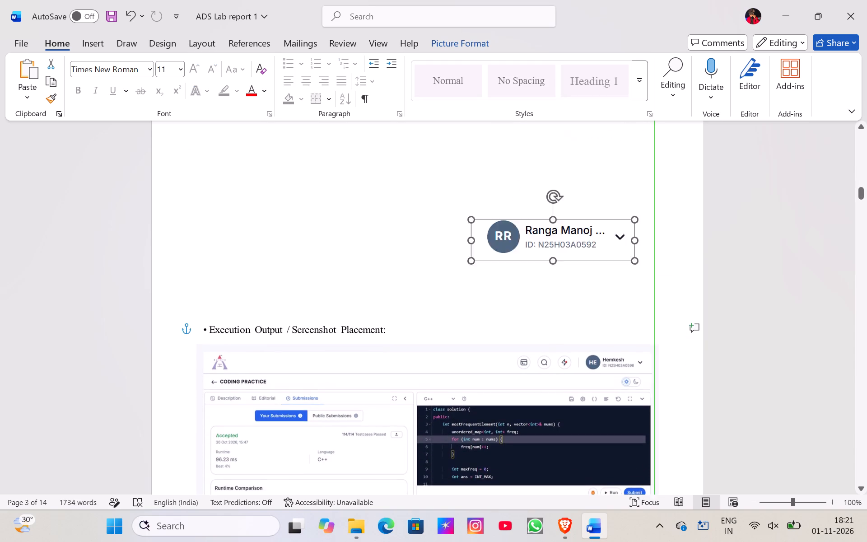
left_click_drag(547, 253, 558, 350)
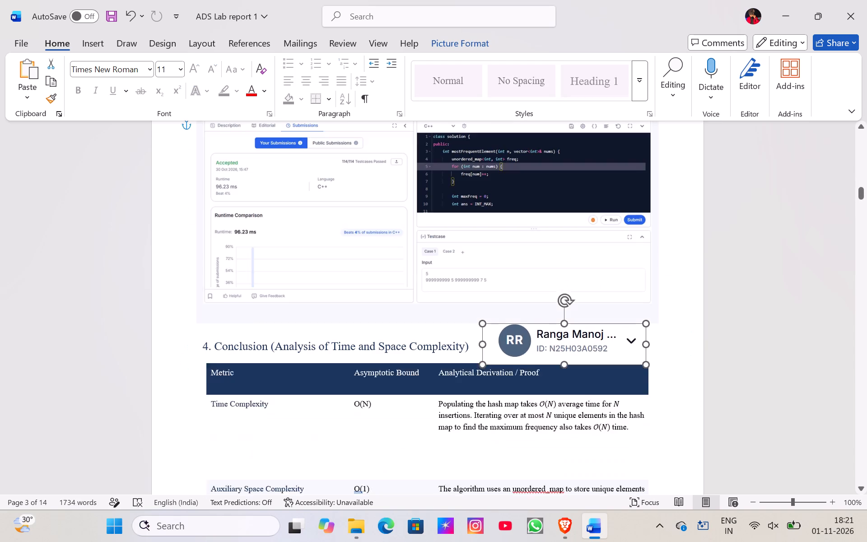
left_click_drag(558, 350, 546, 197)
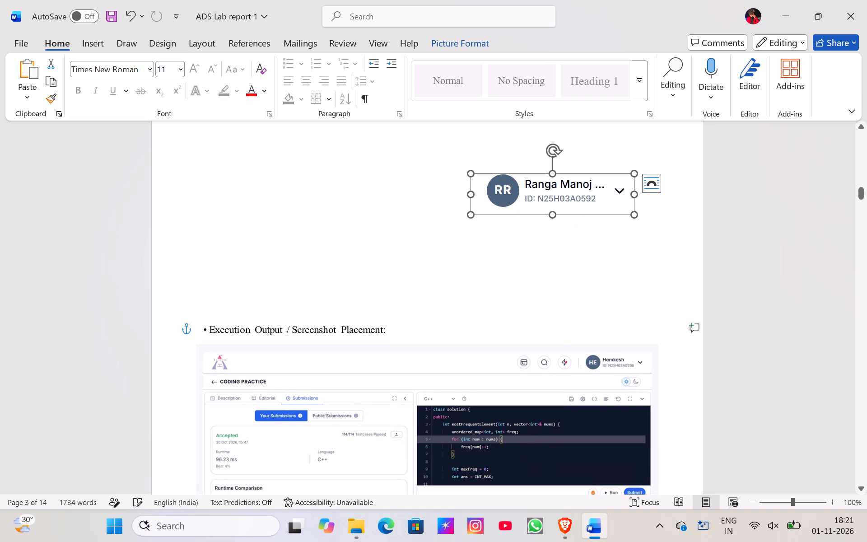
Set the badge picture's text wrapping to In Front of Text.
left_click(643, 187)
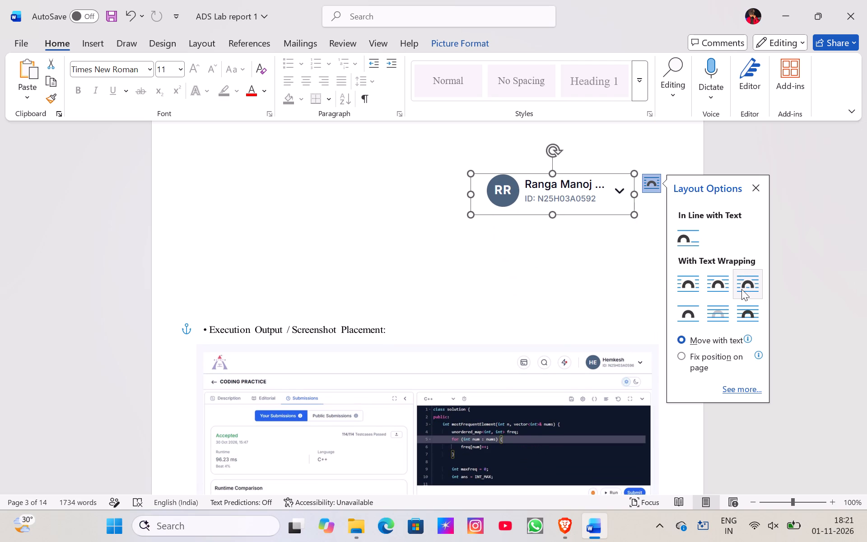
left_click(744, 306)
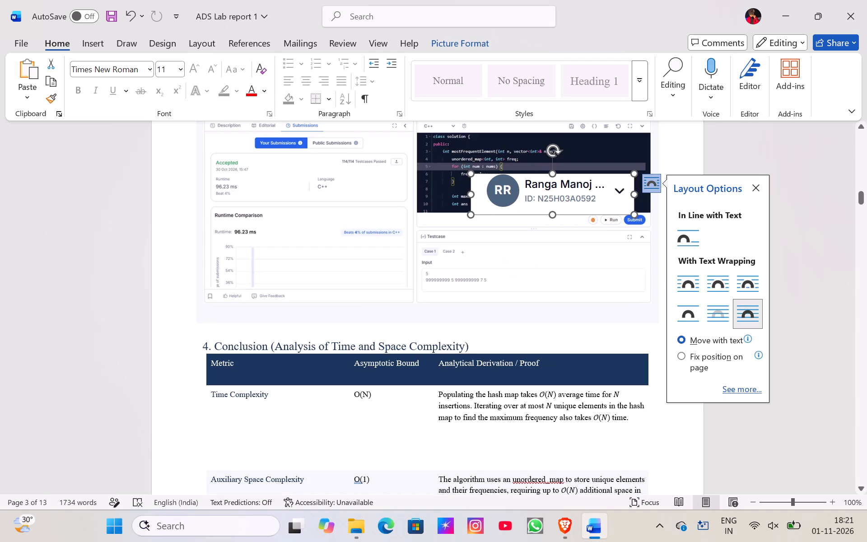
Bring the badge picture to the top of the first execution screenshot and shrink it proportionally to match the screenshot's own profile label.
left_click_drag(541, 196, 382, 199)
scroll(688, 287, "up", 2)
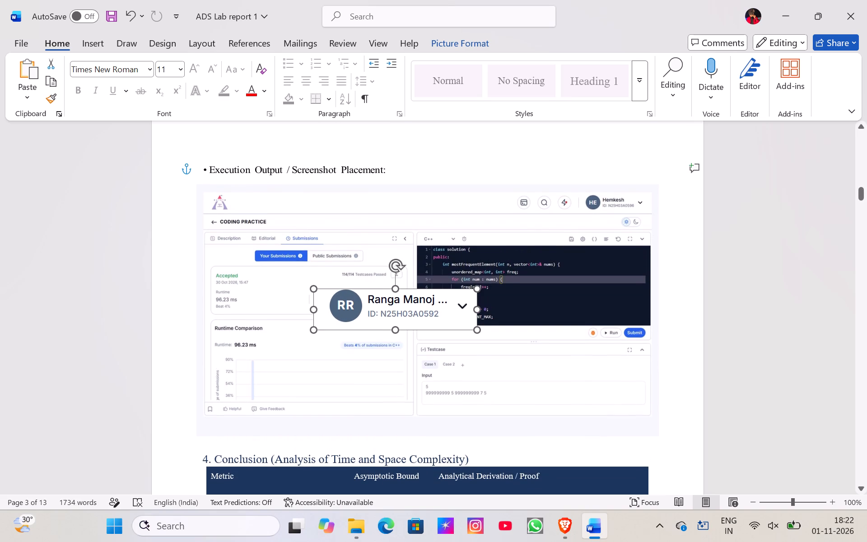
left_click_drag(433, 304, 574, 155)
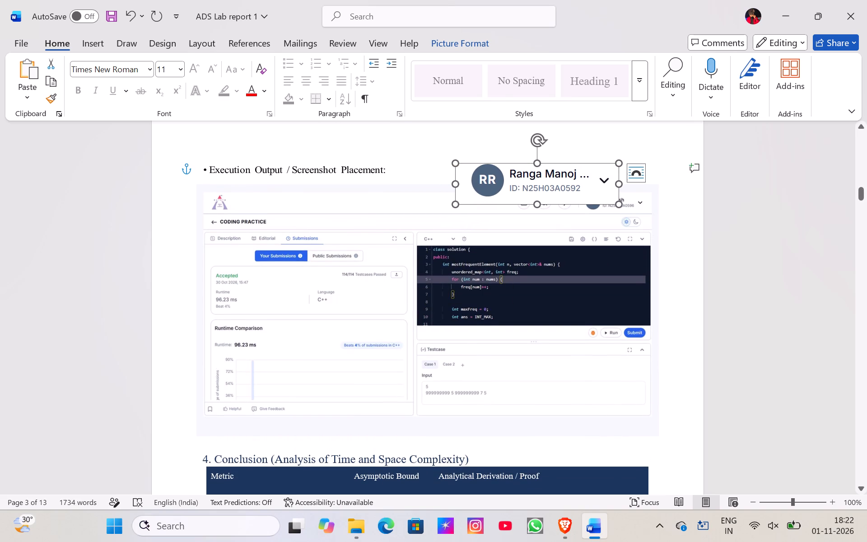
left_click_drag(619, 203, 526, 180)
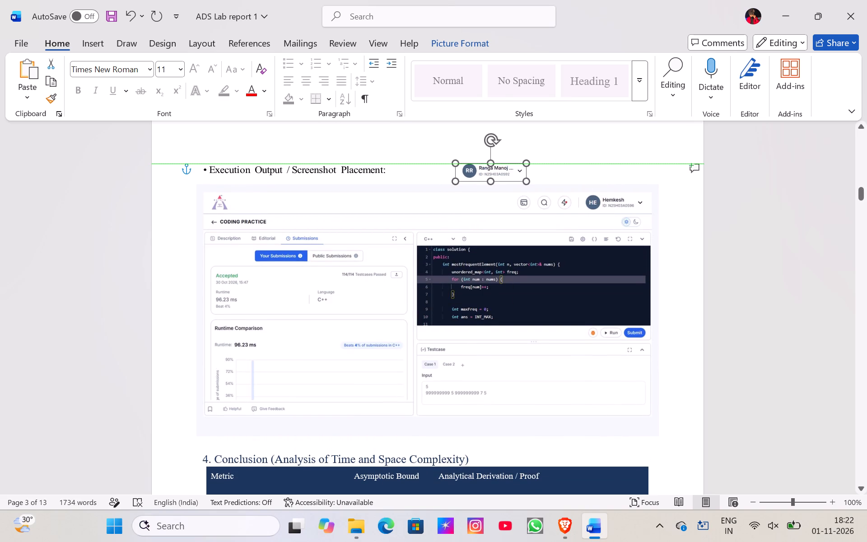
left_click_drag(526, 180, 522, 180)
Position the shrunken badge exactly over the original profile label in the header of the page 3 execution screenshot.
left_click_drag(501, 170, 583, 178)
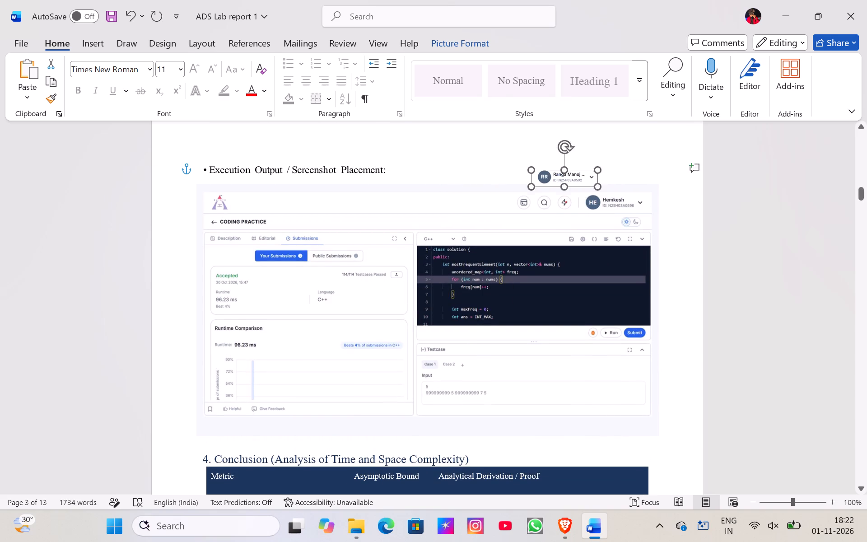
left_click_drag(583, 178, 623, 201)
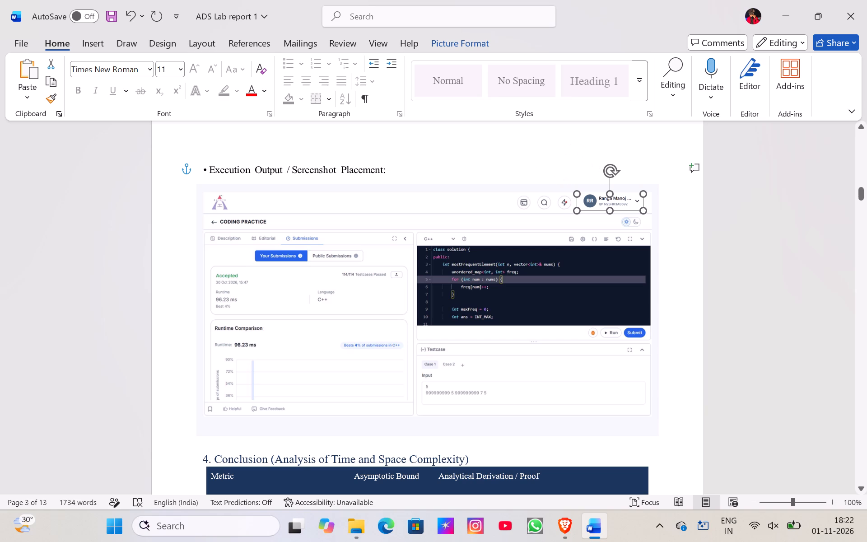
left_click_drag(623, 201, 625, 201)
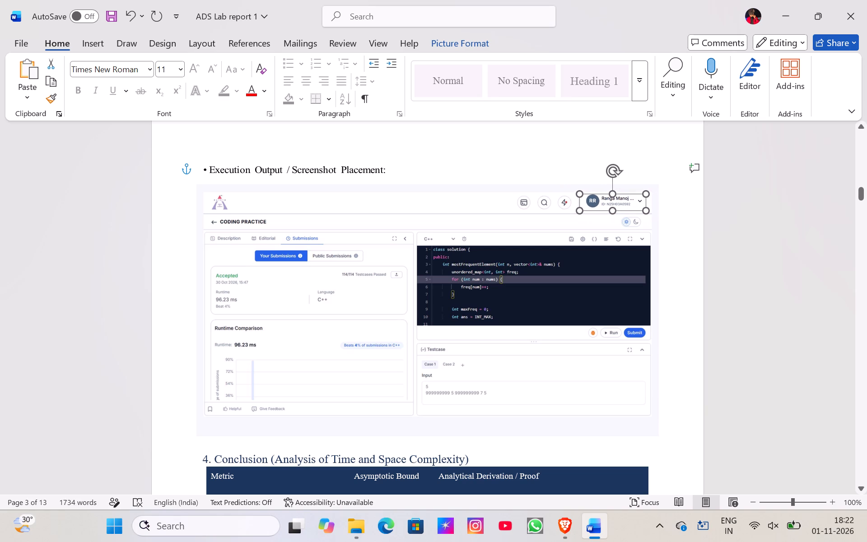
left_click_drag(625, 201, 626, 202)
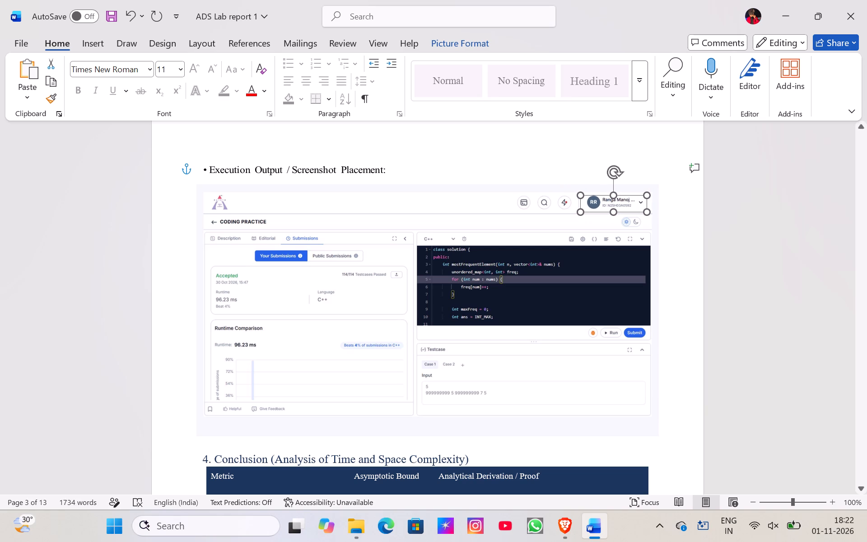
left_click(556, 146)
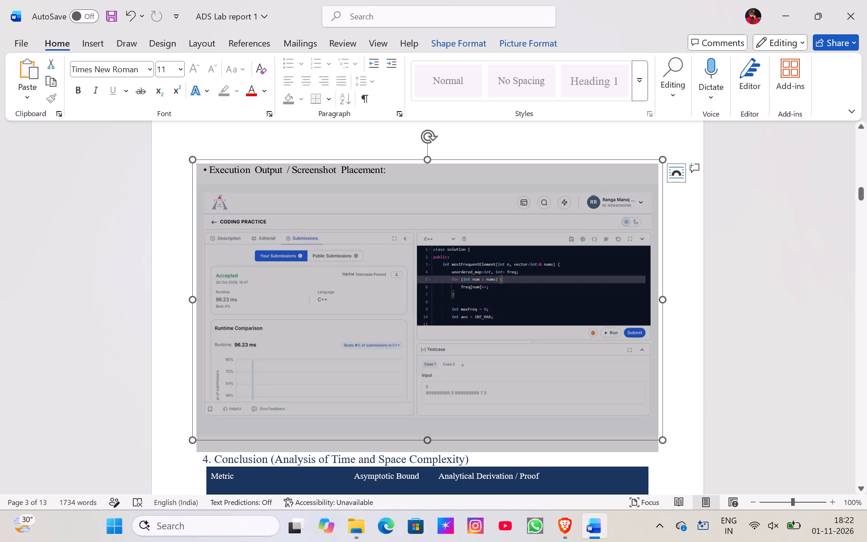
left_click(692, 215)
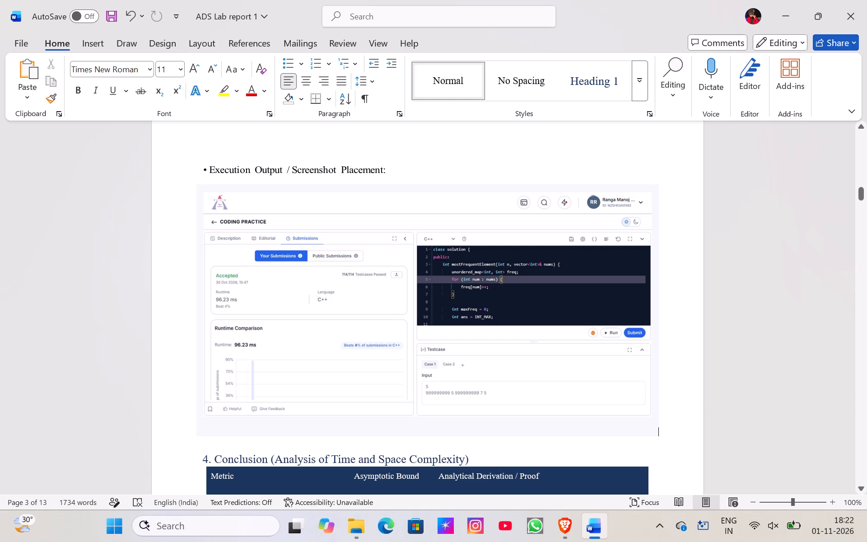
left_click(620, 205)
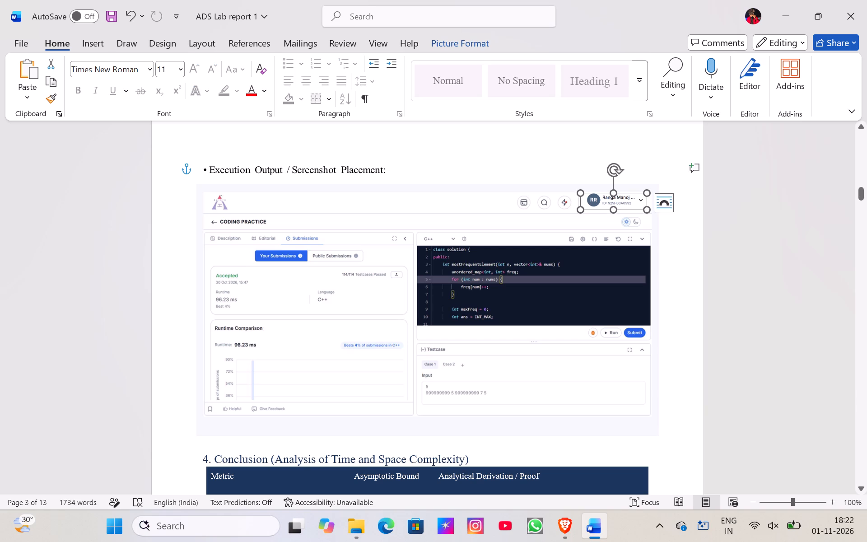
left_click(564, 173)
left_click(613, 135)
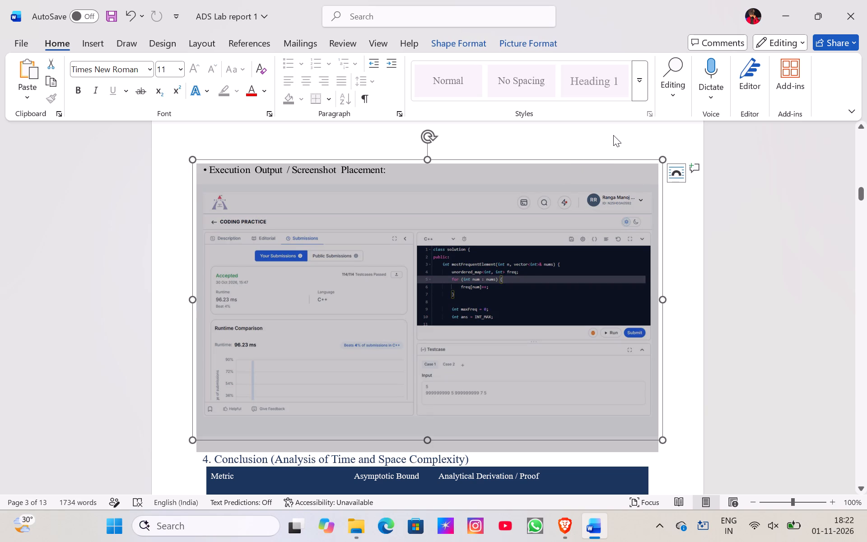
left_click(613, 135)
left_click(676, 222)
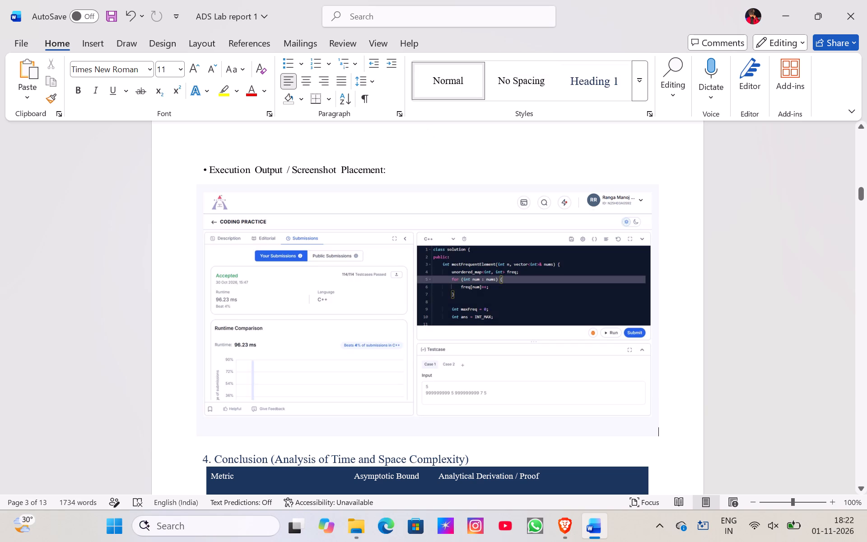
Copy the fitted badge and paste it over the profile label in the Q2 shortest-subarray execution screenshot on page 6.
left_click(618, 201)
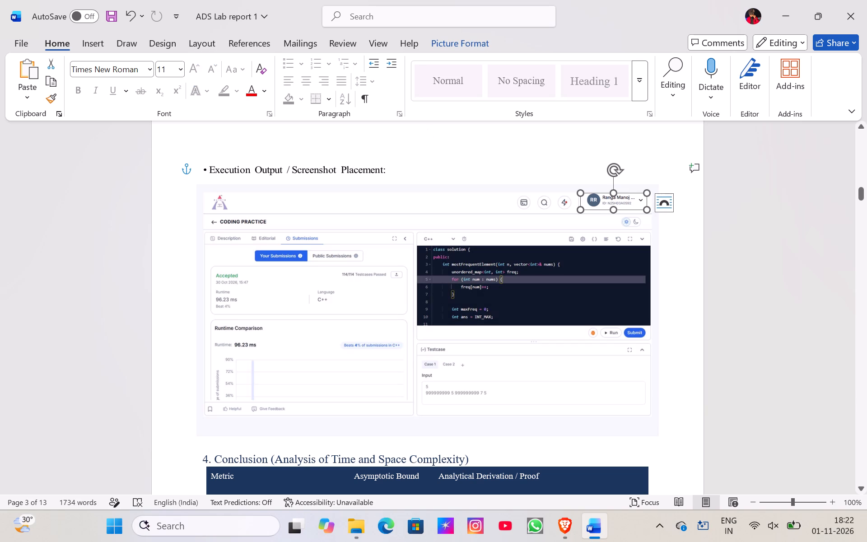
key("ctrl+c")
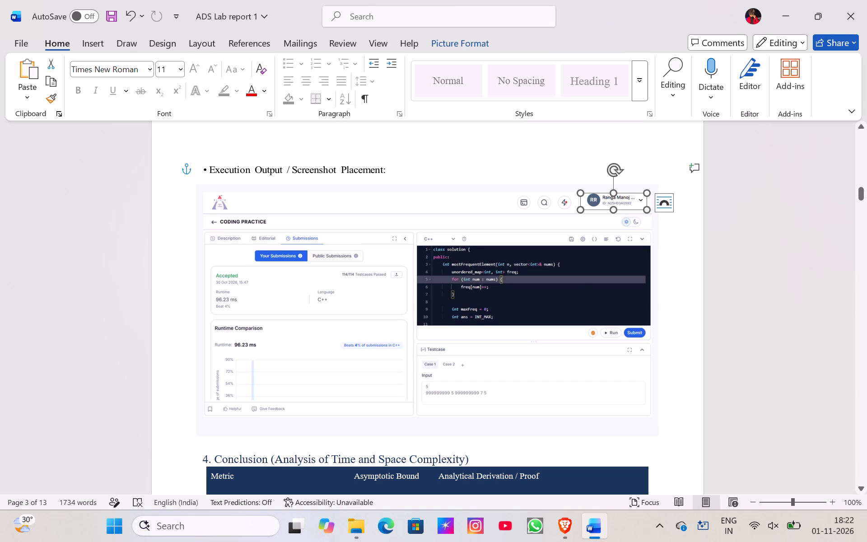
left_click(541, 166)
left_click(682, 238)
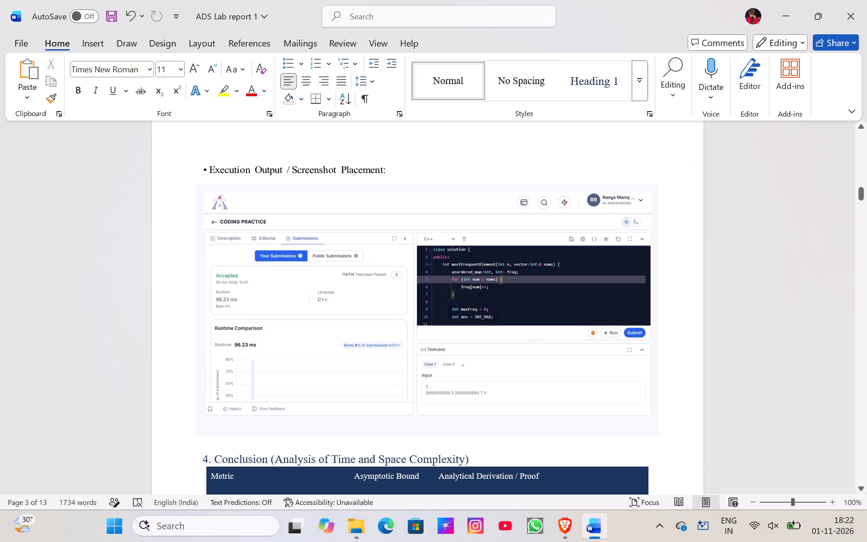
scroll(555, 306, "down", 3)
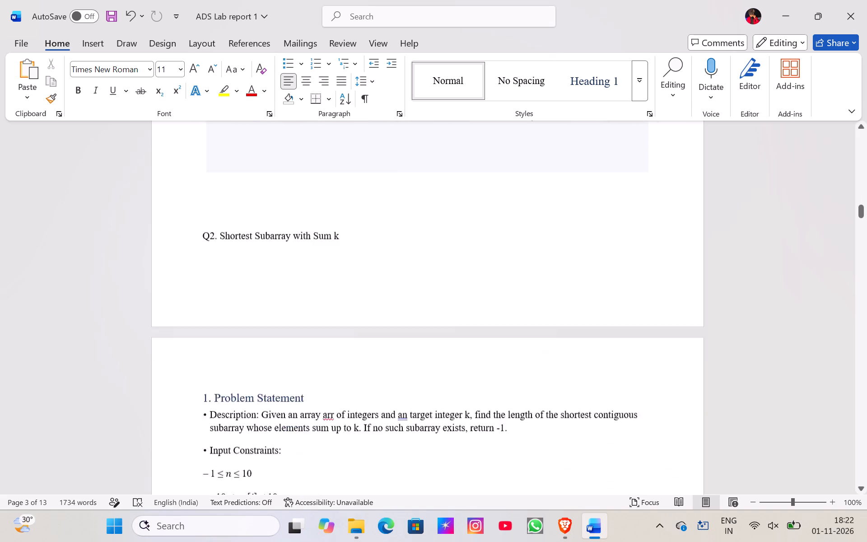
scroll(555, 306, "down", 6)
scroll(555, 306, "up", 3)
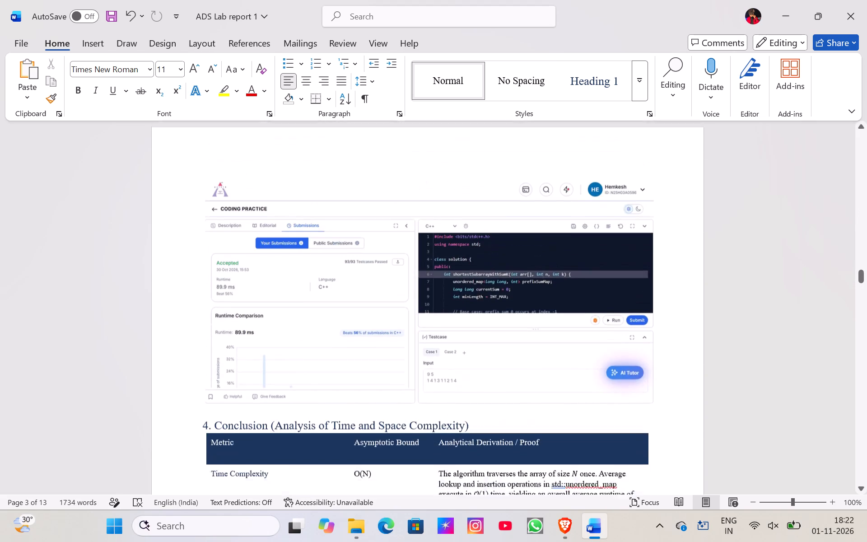
scroll(555, 306, "up", 1)
left_click(555, 306)
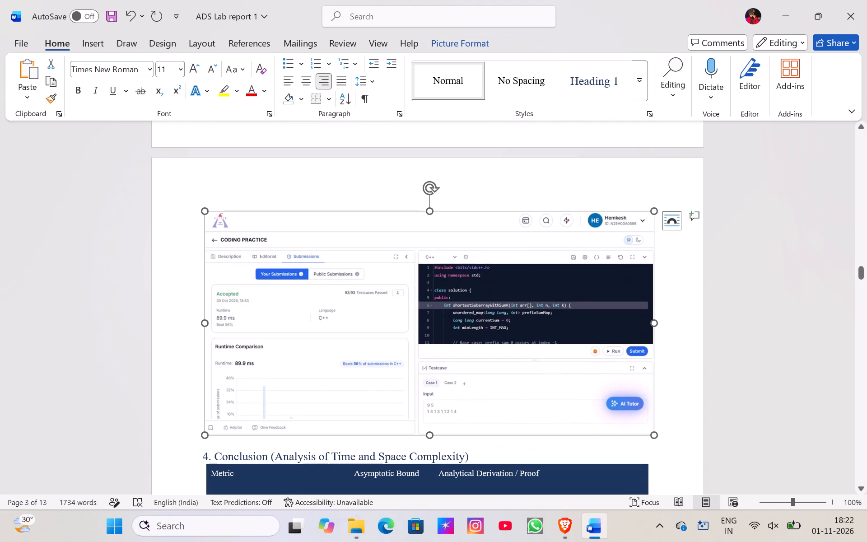
key("ctrl+v")
left_click_drag(230, 217, 567, 264)
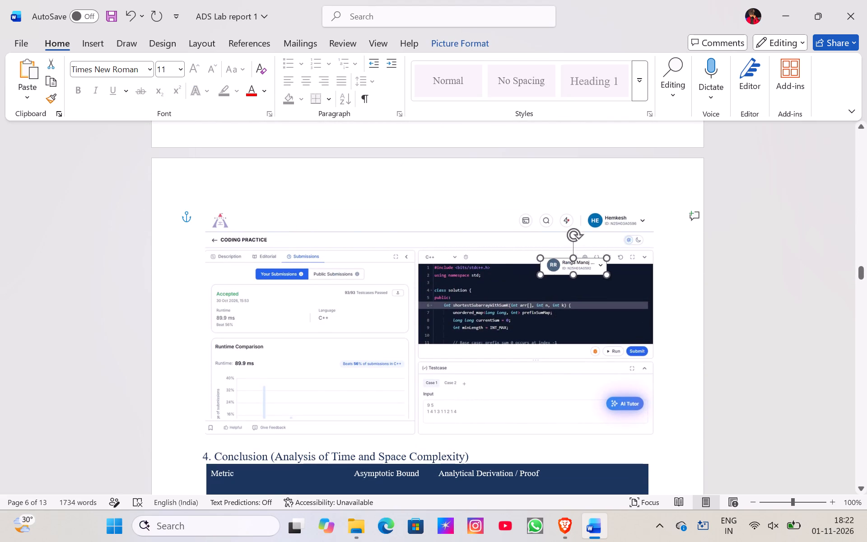
left_click_drag(567, 264, 605, 220)
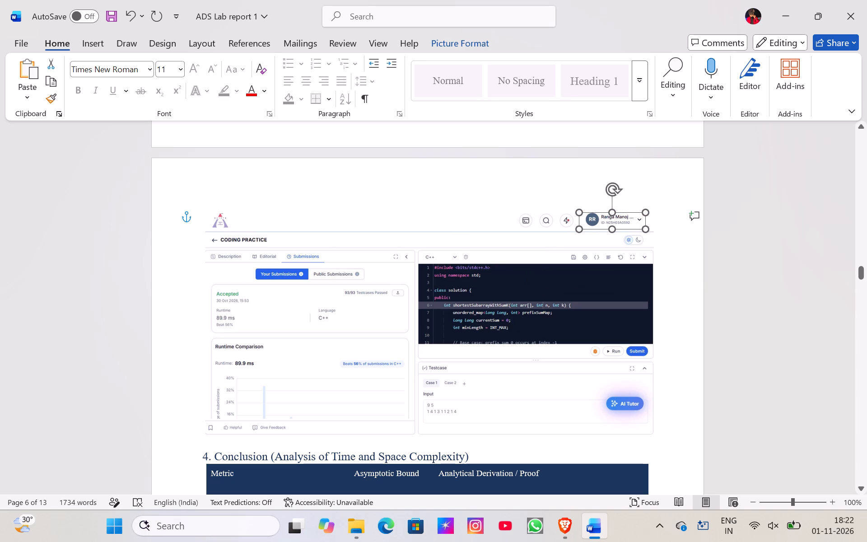
left_click_drag(605, 220, 608, 218)
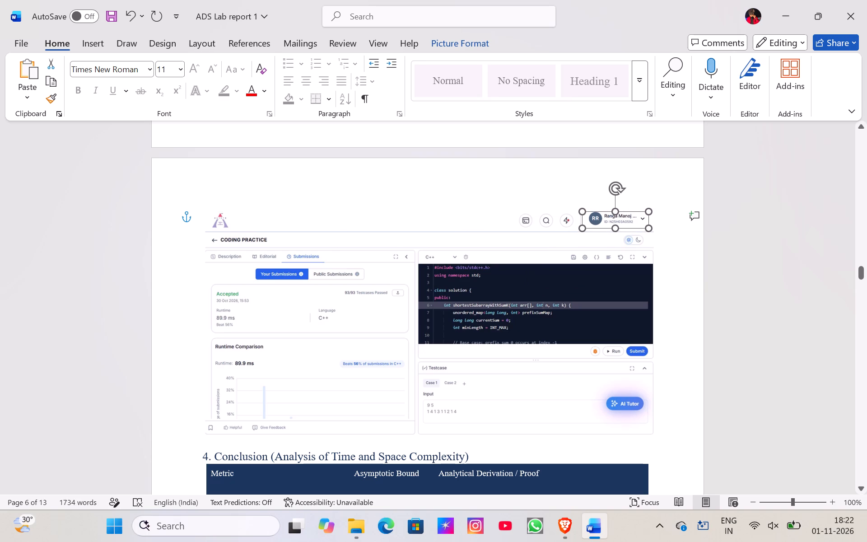
left_click_drag(608, 218, 608, 219)
left_click(543, 173)
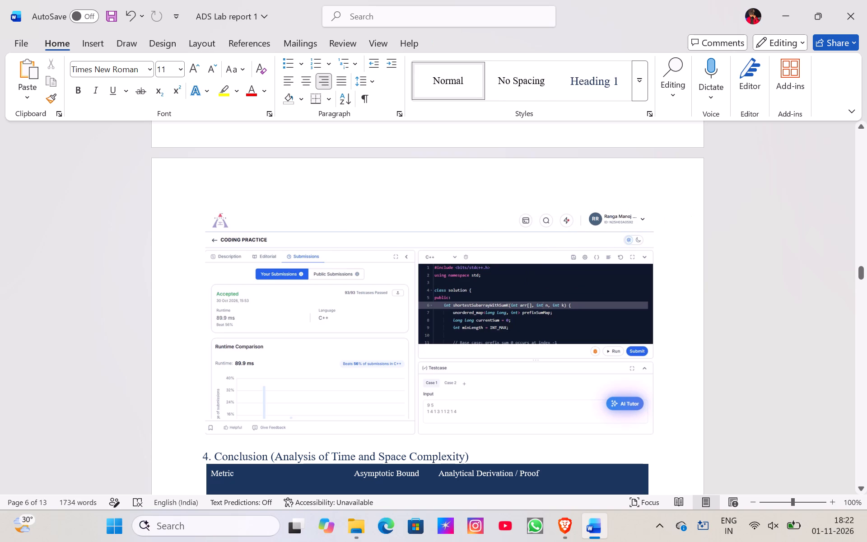
Paste another badge copy over the profile label in the maxPairSum execution screenshot under "Output:-" on page 8.
scroll(599, 306, "down", 6)
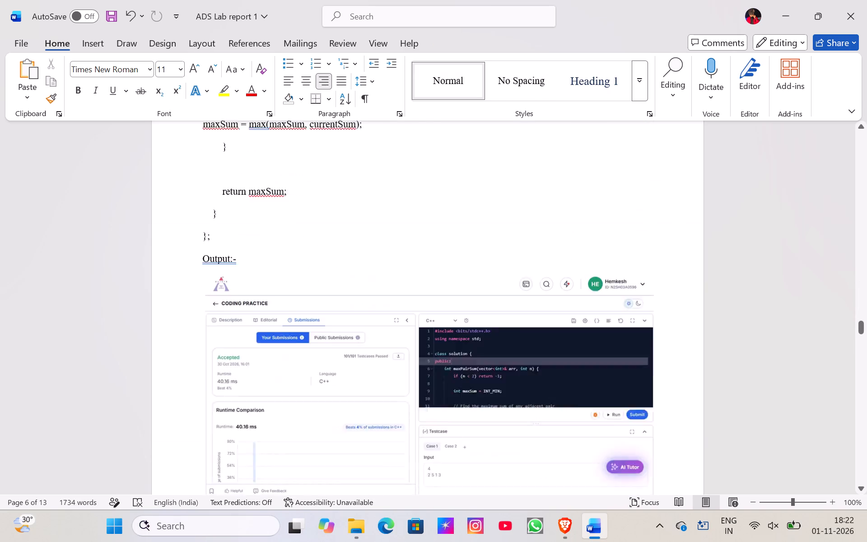
left_click(599, 306)
key("ctrl+v")
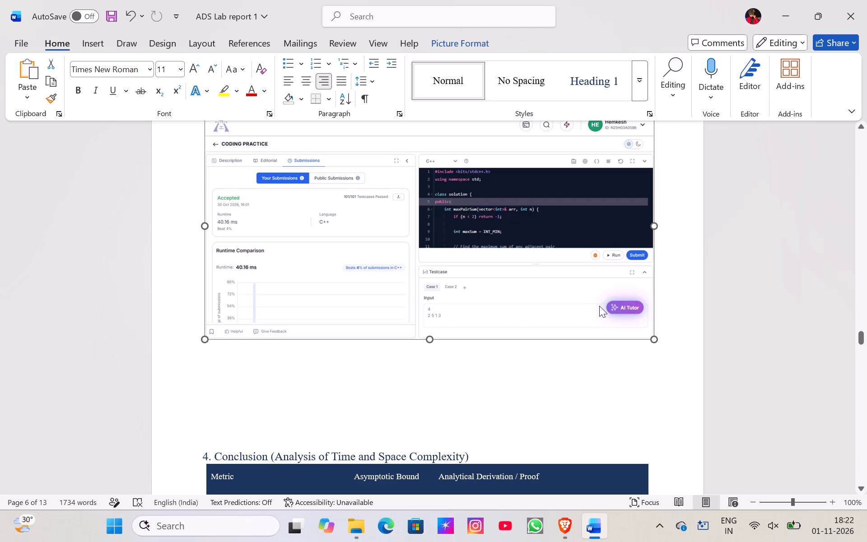
left_click_drag(249, 227, 604, 234)
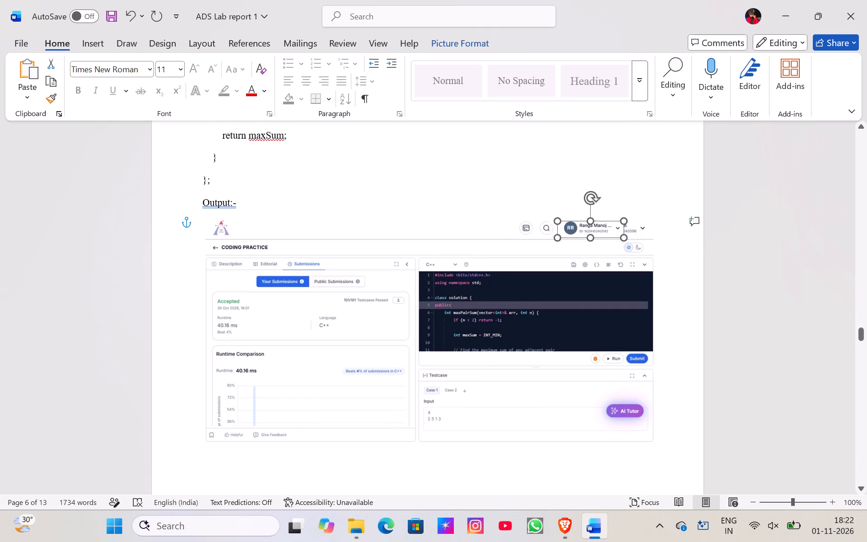
left_click_drag(604, 234, 629, 231)
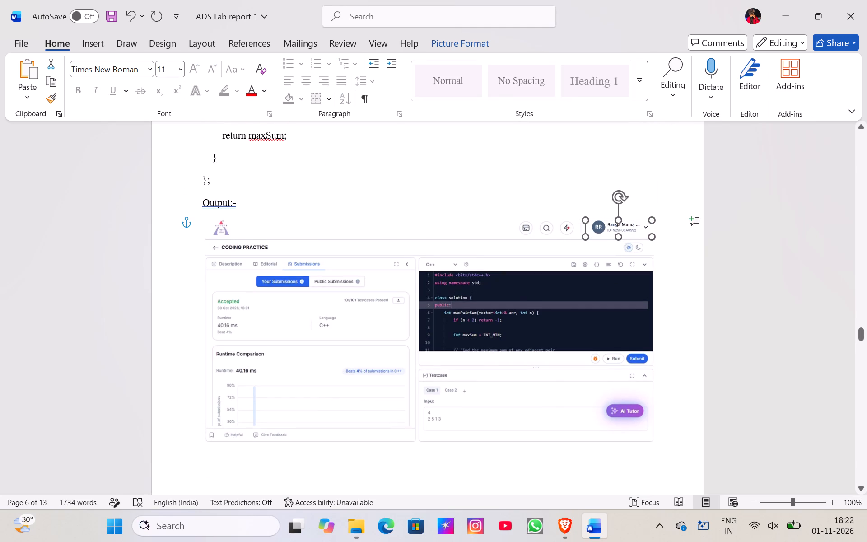
left_click_drag(629, 231, 628, 231)
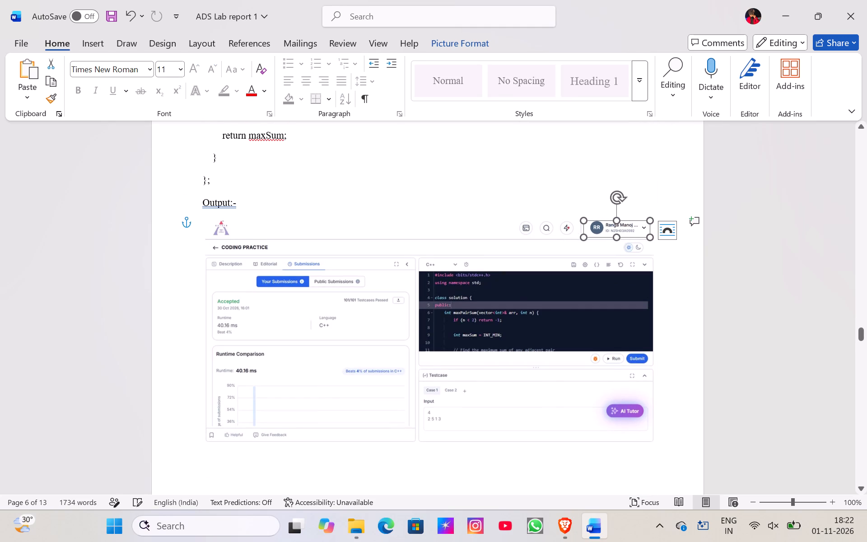
left_click(575, 178)
left_click(612, 229)
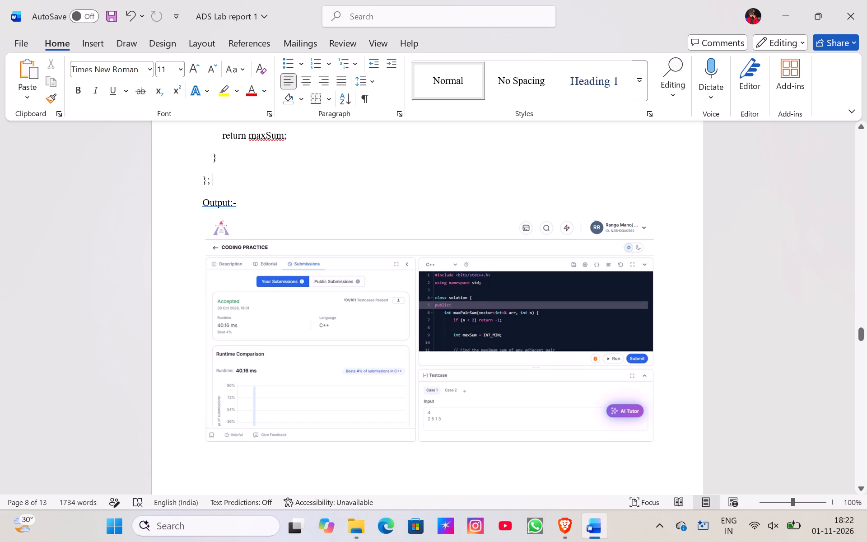
Slightly enlarge the badge by its corner over the profile label in the maxPairSum execution screenshot on page 8.
left_click(574, 184)
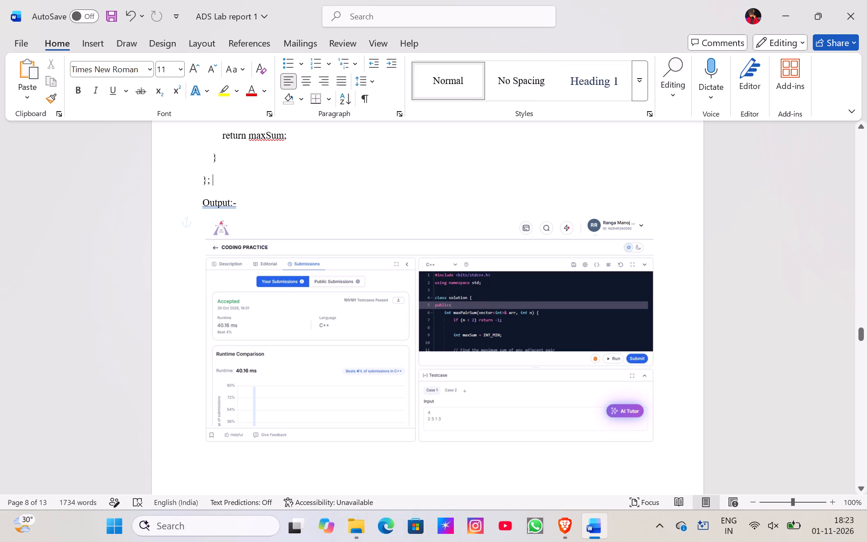
left_click(625, 226)
left_click(649, 234)
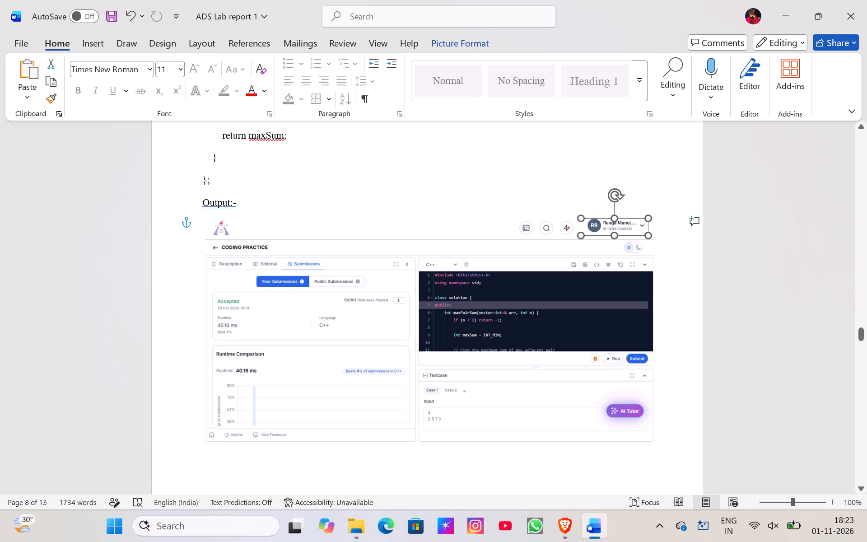
left_click(562, 196)
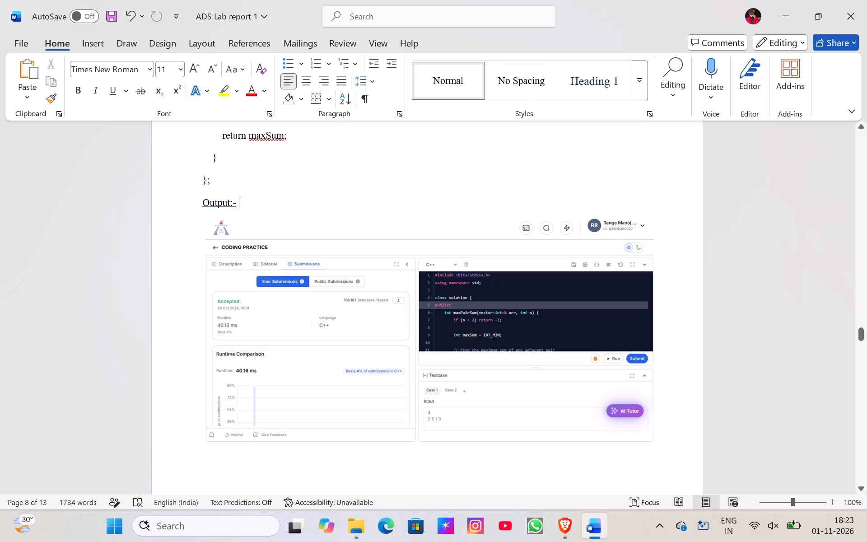
Copy the page 8 badge and paste it over the profile label in the "Time Limit Exceeded" execution screenshot on page 13.
left_click(617, 226)
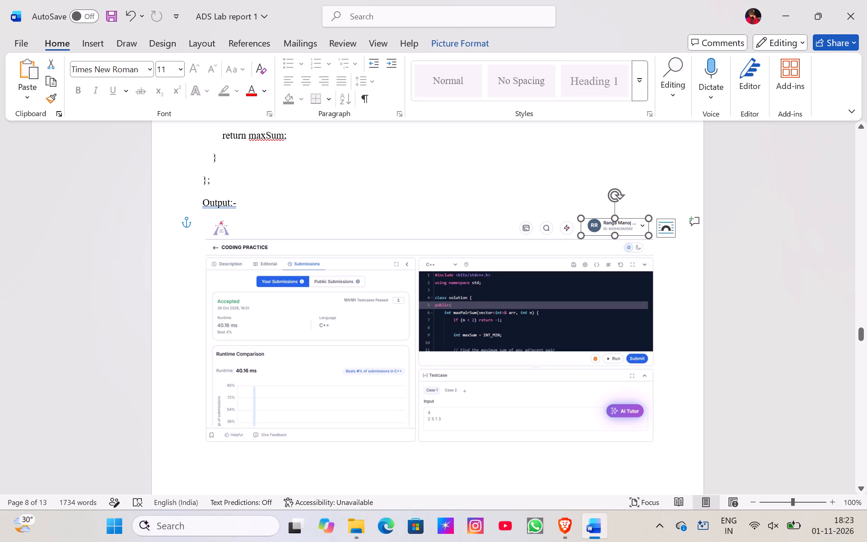
key("ctrl+c")
left_click(507, 216)
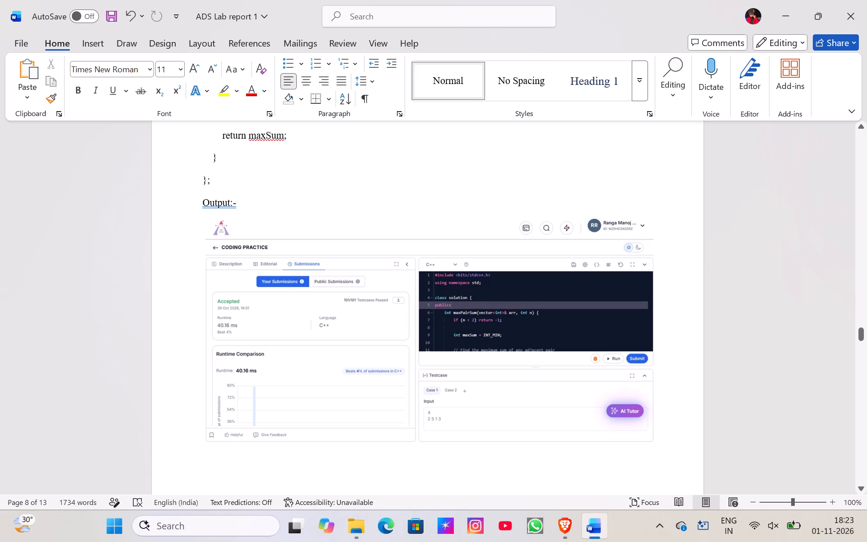
scroll(560, 301, "down", 4)
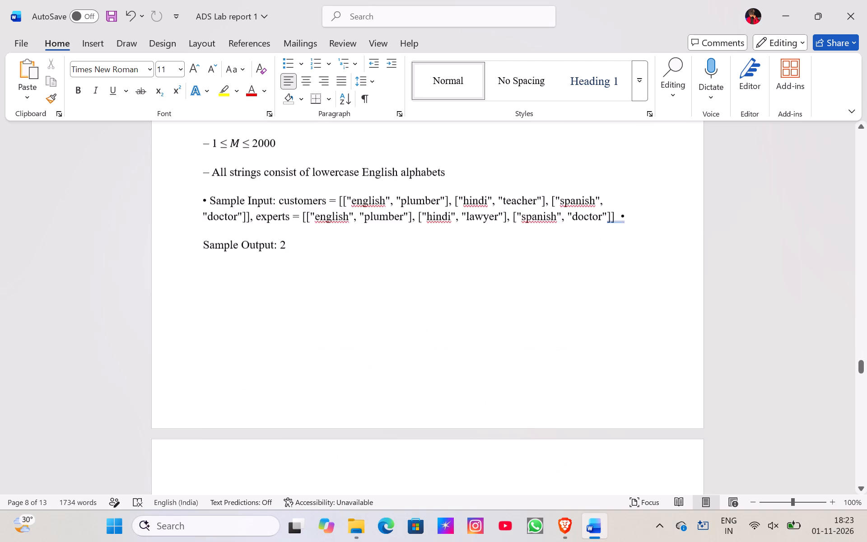
scroll(560, 301, "down", 3)
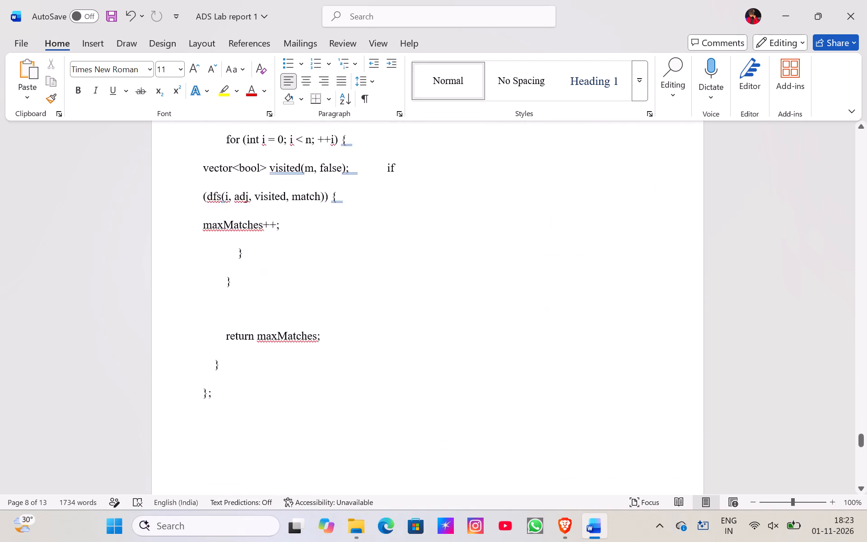
scroll(560, 301, "down", 1)
scroll(560, 301, "up", 2)
left_click(560, 301)
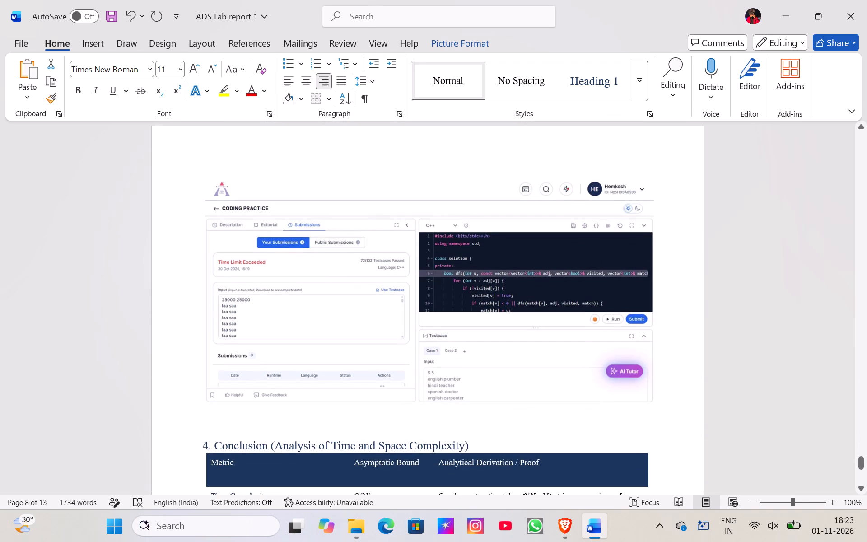
key("ctrl+v")
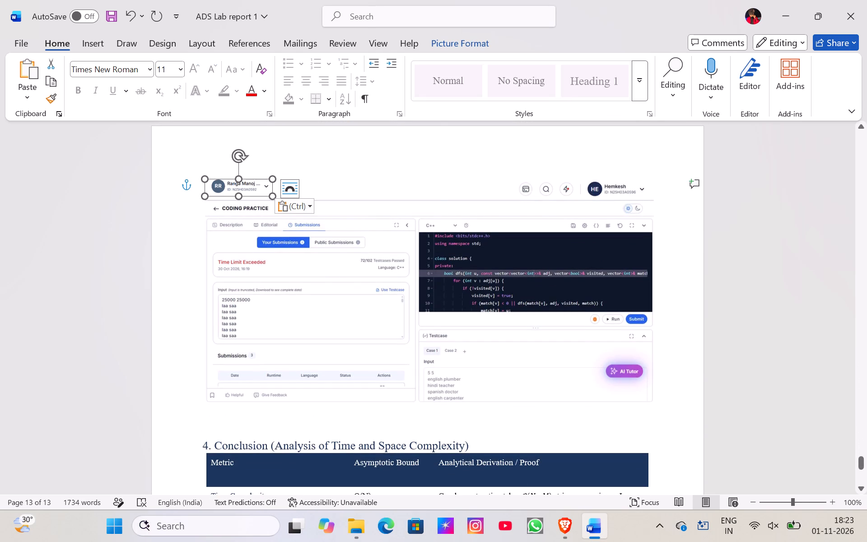
left_click_drag(224, 182, 599, 180)
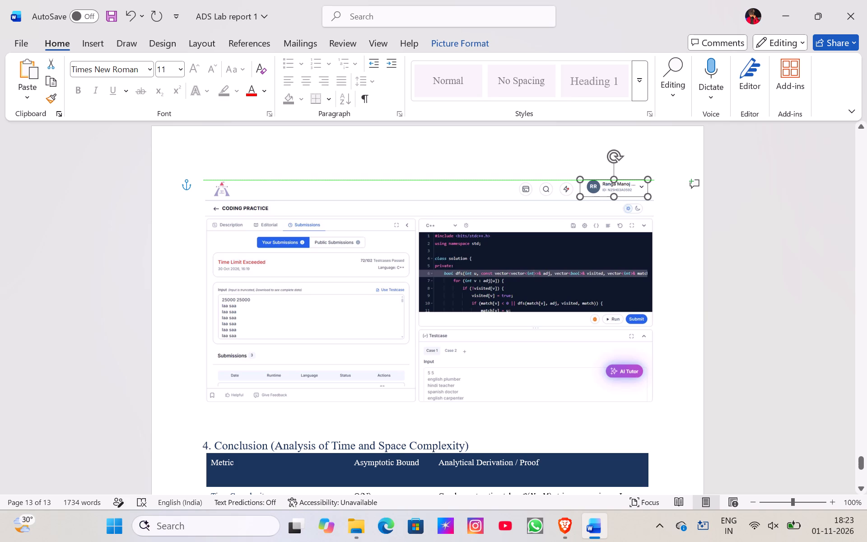
left_click_drag(599, 180, 601, 184)
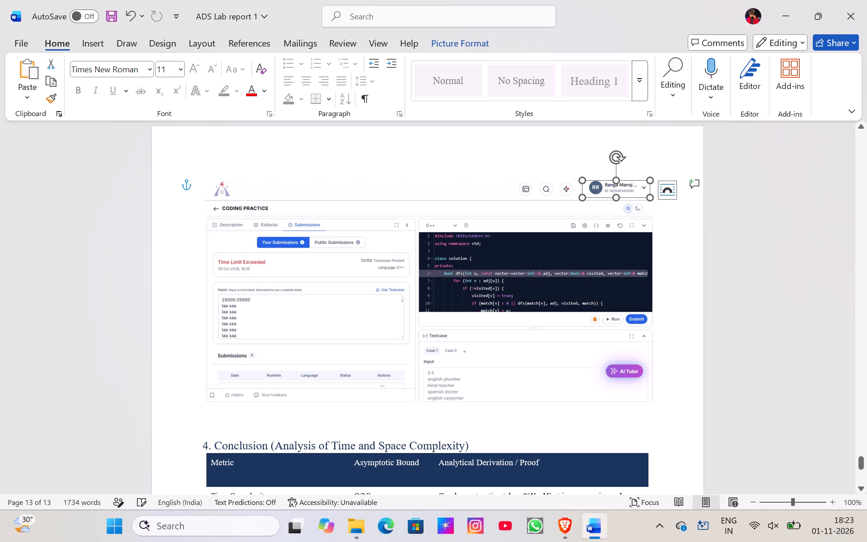
left_click(536, 151)
Review the report from the last page back to the first, checking the badges on the execution screenshots and the student details.
scroll(613, 283, "down", 1)
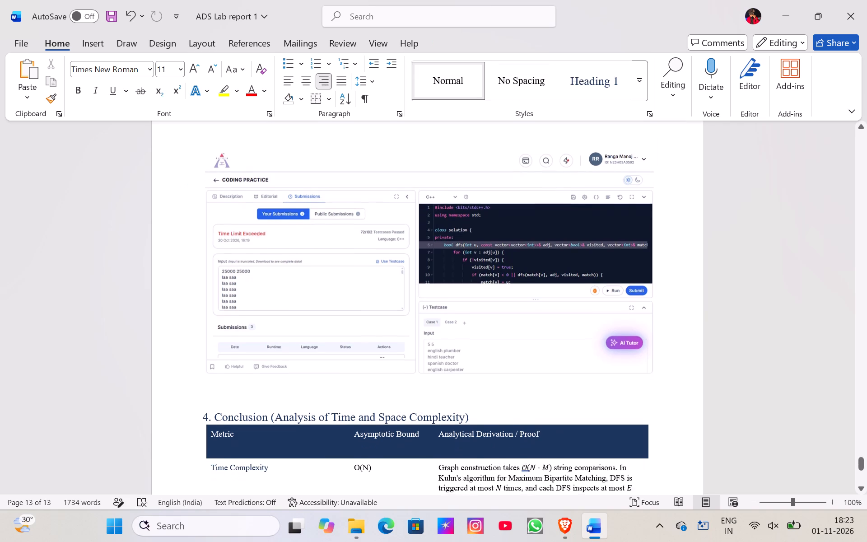
scroll(613, 283, "down", 3)
scroll(613, 283, "up", 3)
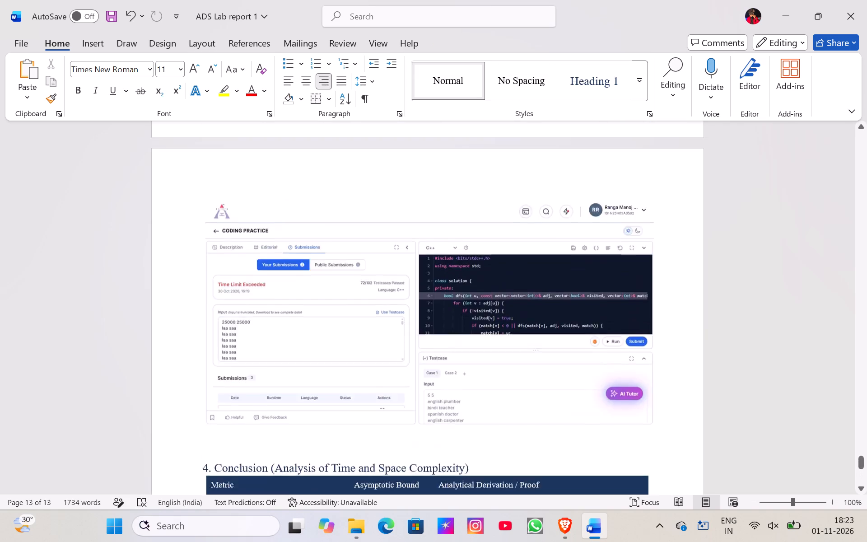
scroll(613, 283, "up", 6)
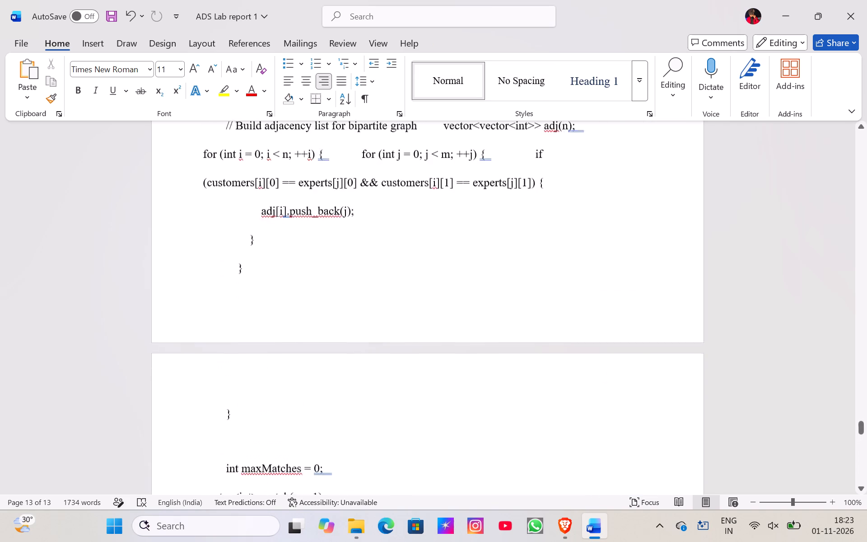
scroll(613, 283, "up", 6)
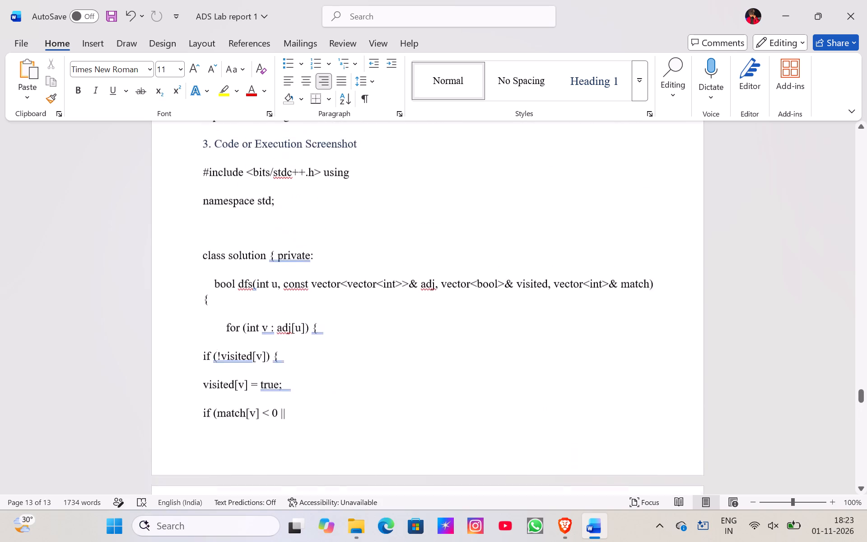
scroll(613, 283, "up", 7)
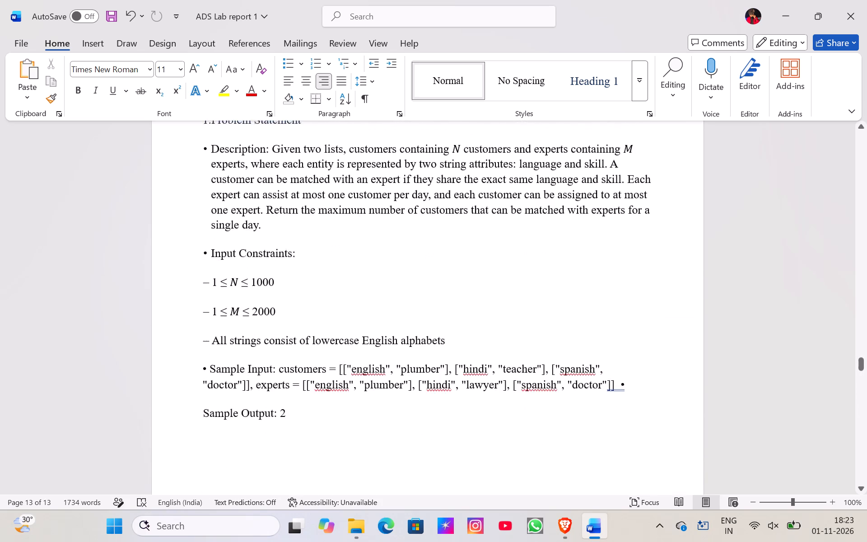
scroll(613, 283, "up", 5)
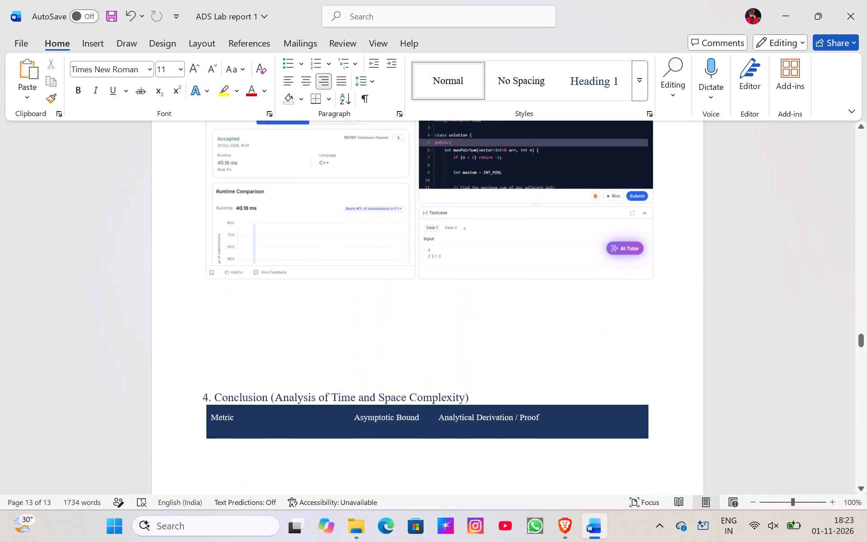
scroll(613, 283, "up", 7)
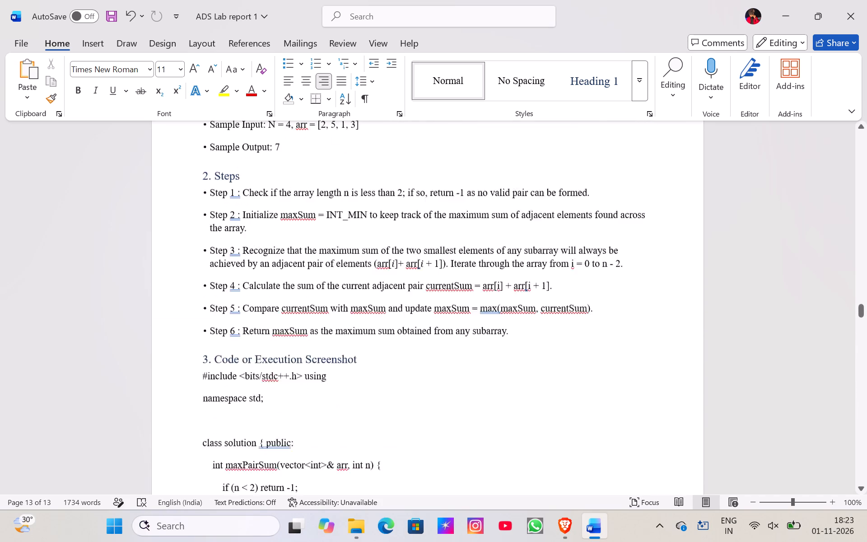
scroll(613, 283, "up", 8)
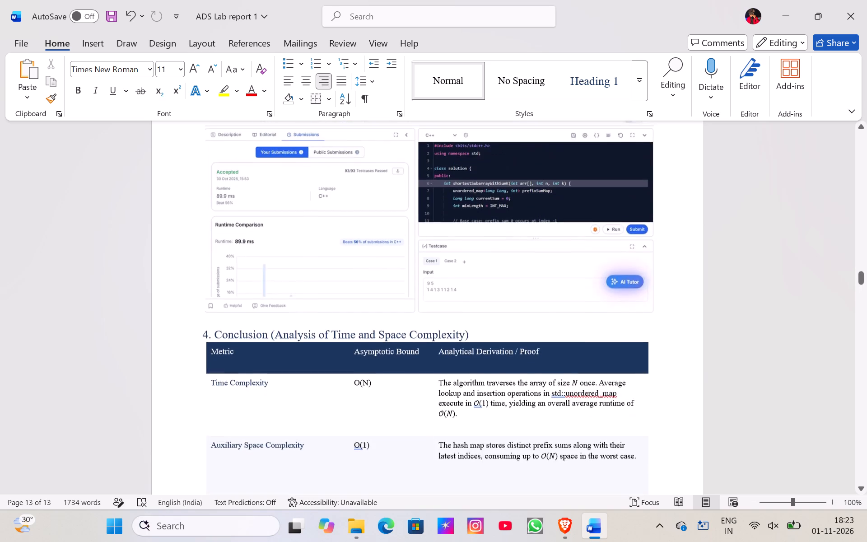
scroll(613, 283, "up", 7)
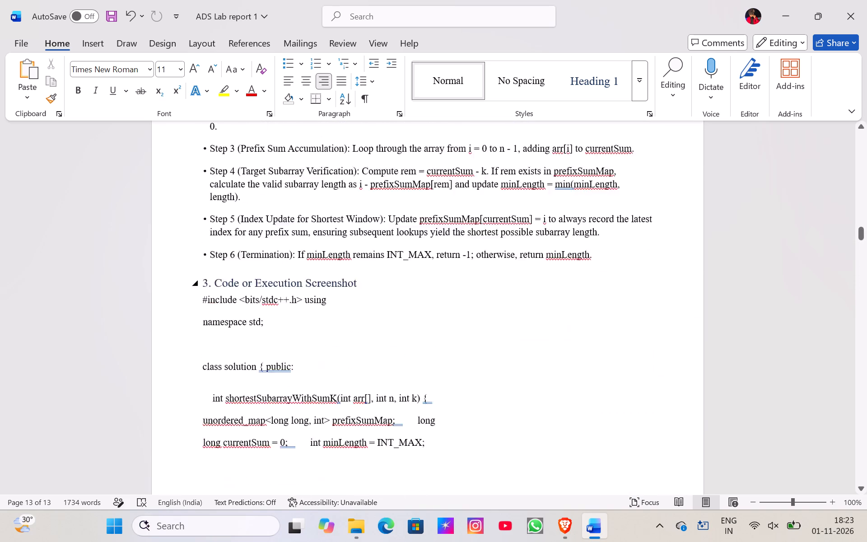
scroll(613, 283, "up", 4)
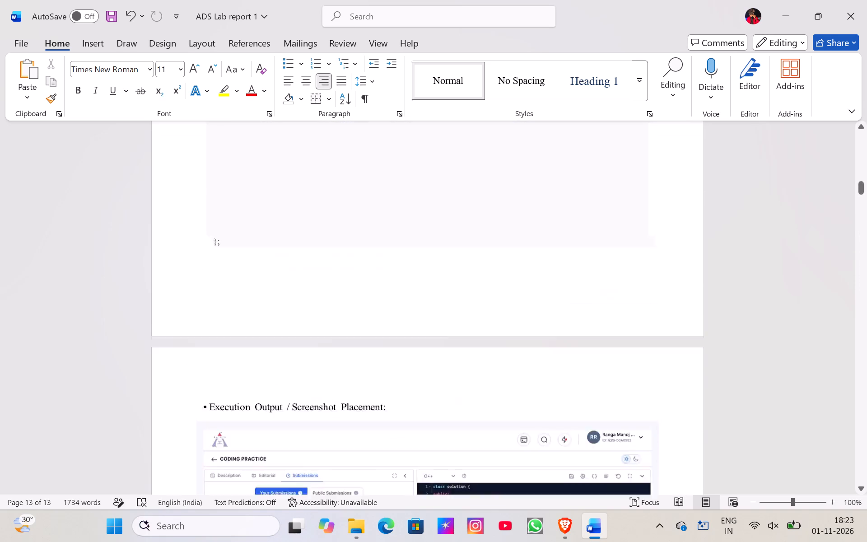
scroll(613, 283, "up", 4)
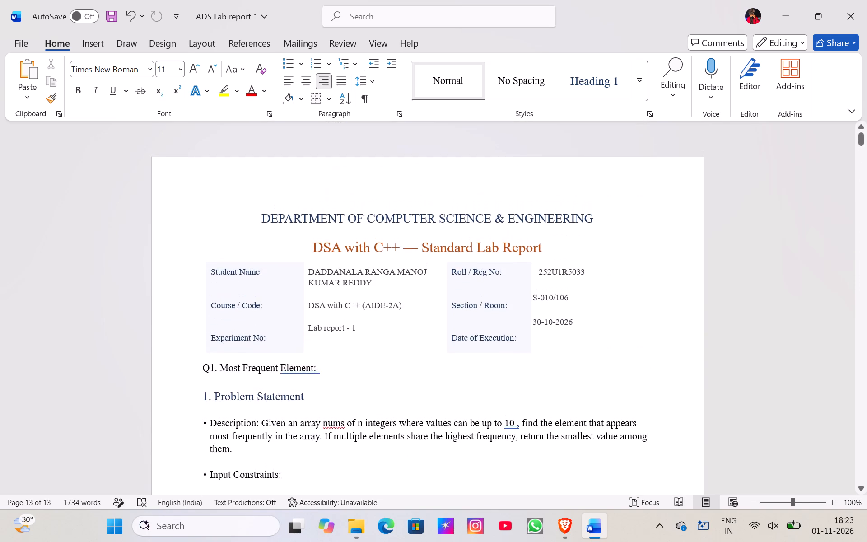
scroll(613, 283, "up", 1)
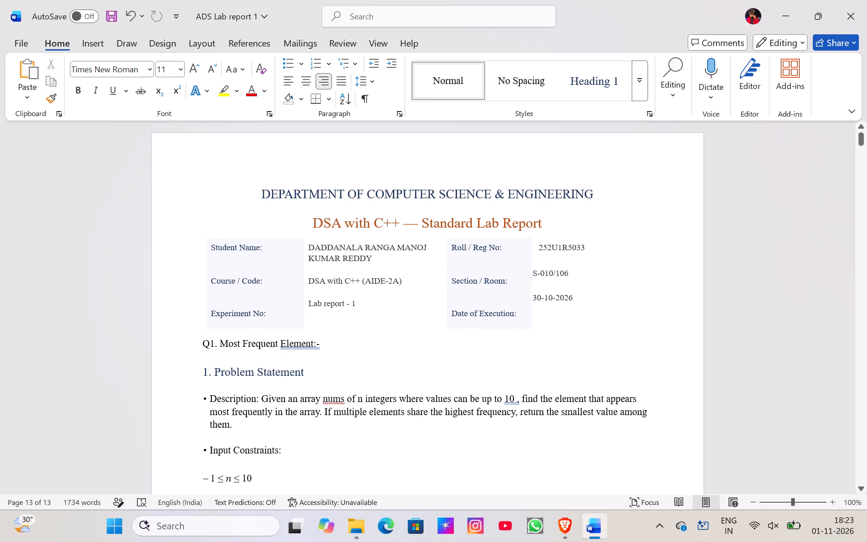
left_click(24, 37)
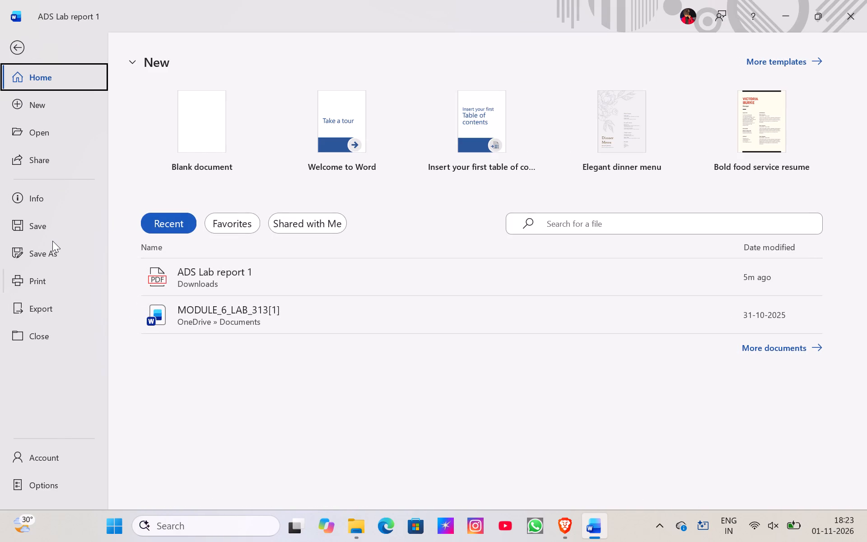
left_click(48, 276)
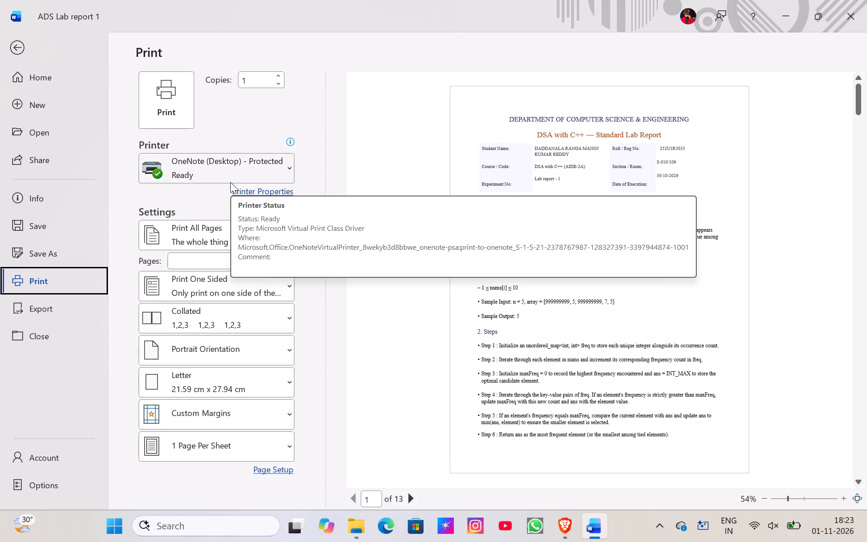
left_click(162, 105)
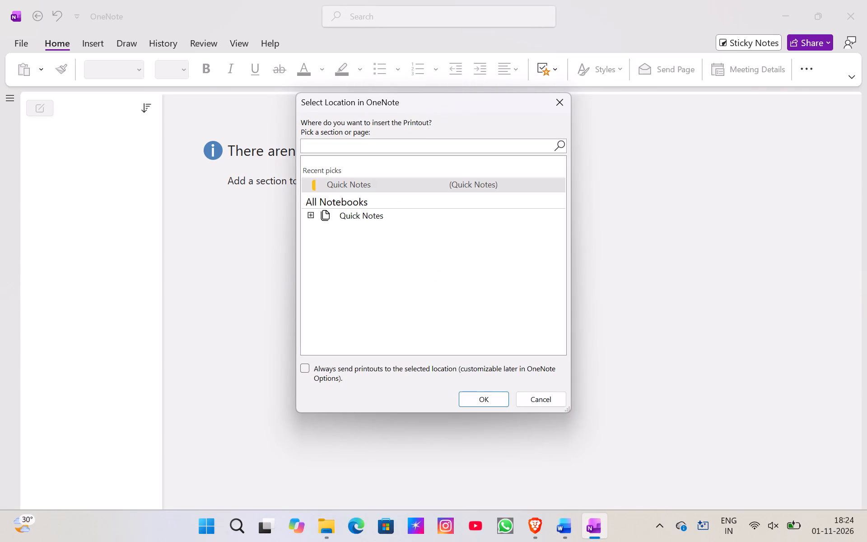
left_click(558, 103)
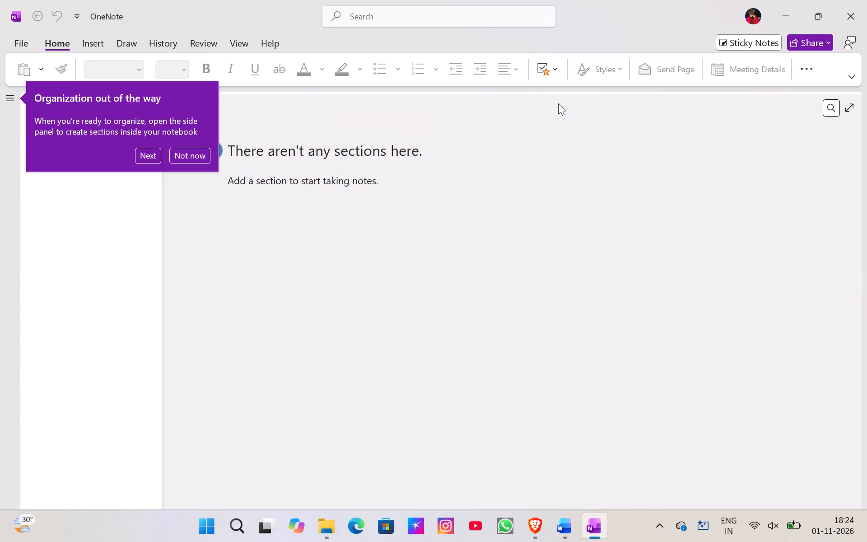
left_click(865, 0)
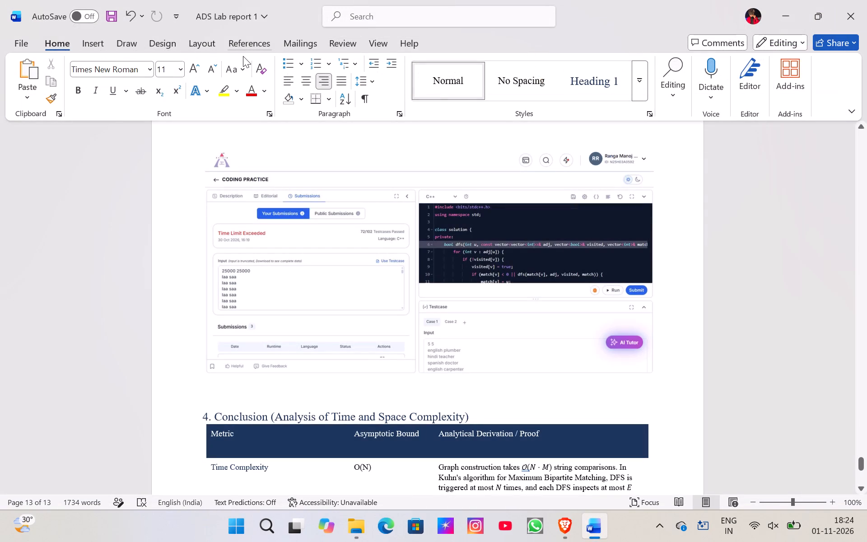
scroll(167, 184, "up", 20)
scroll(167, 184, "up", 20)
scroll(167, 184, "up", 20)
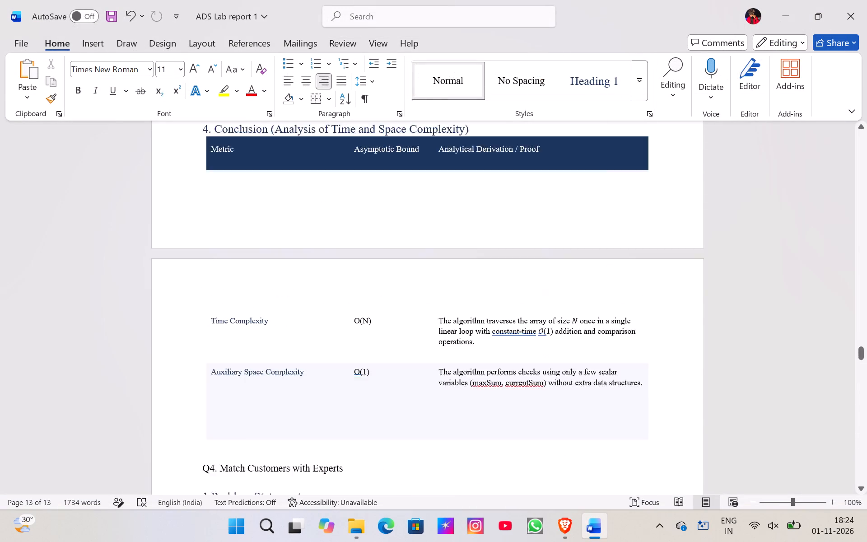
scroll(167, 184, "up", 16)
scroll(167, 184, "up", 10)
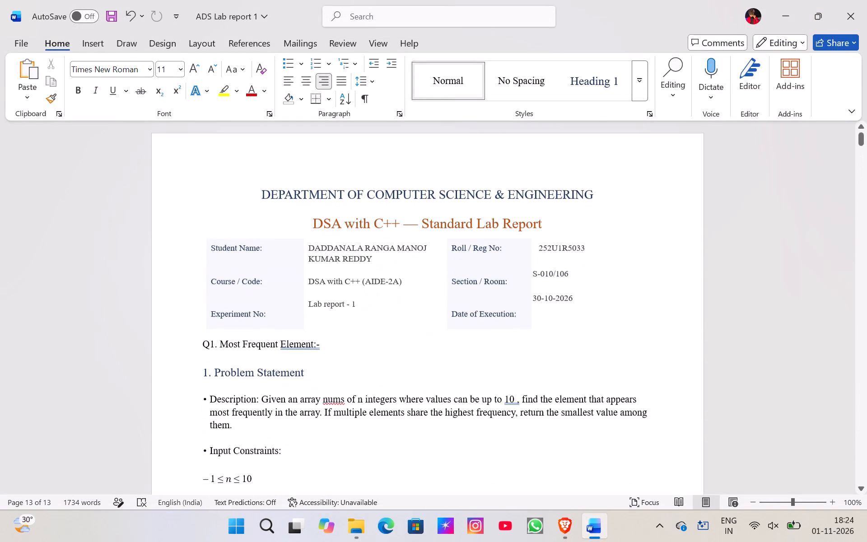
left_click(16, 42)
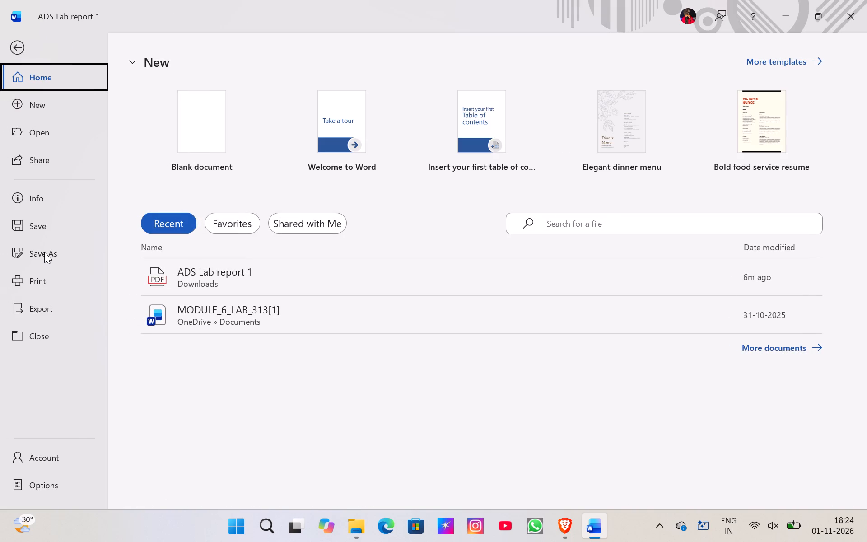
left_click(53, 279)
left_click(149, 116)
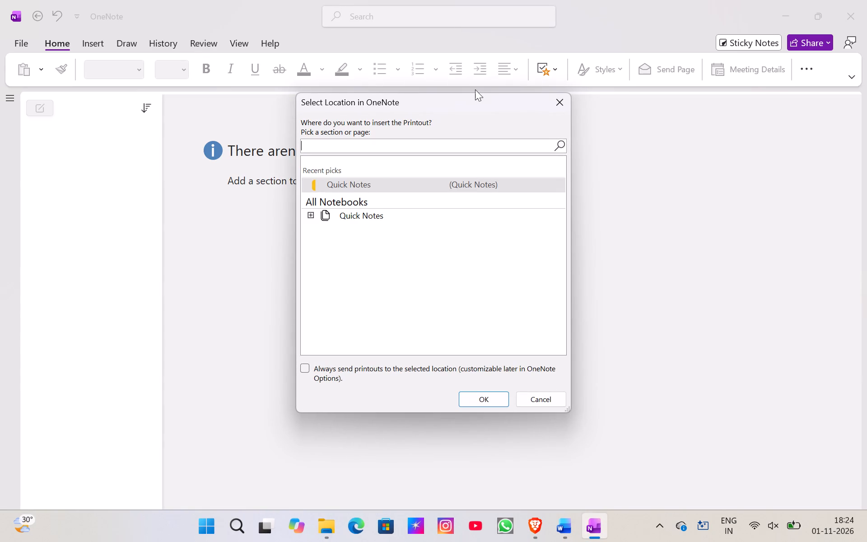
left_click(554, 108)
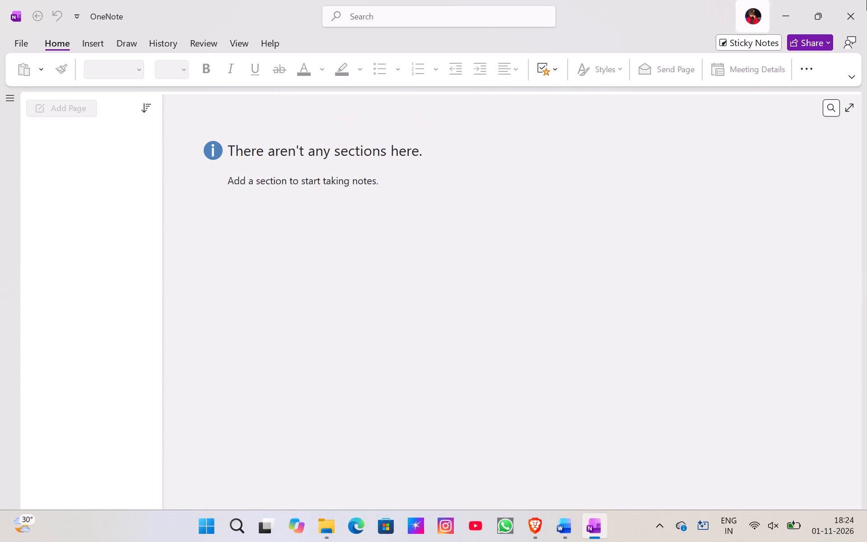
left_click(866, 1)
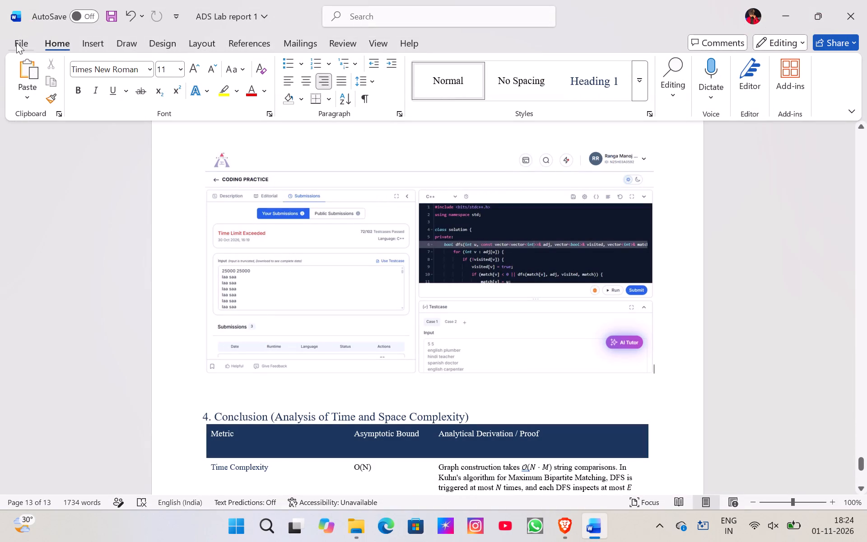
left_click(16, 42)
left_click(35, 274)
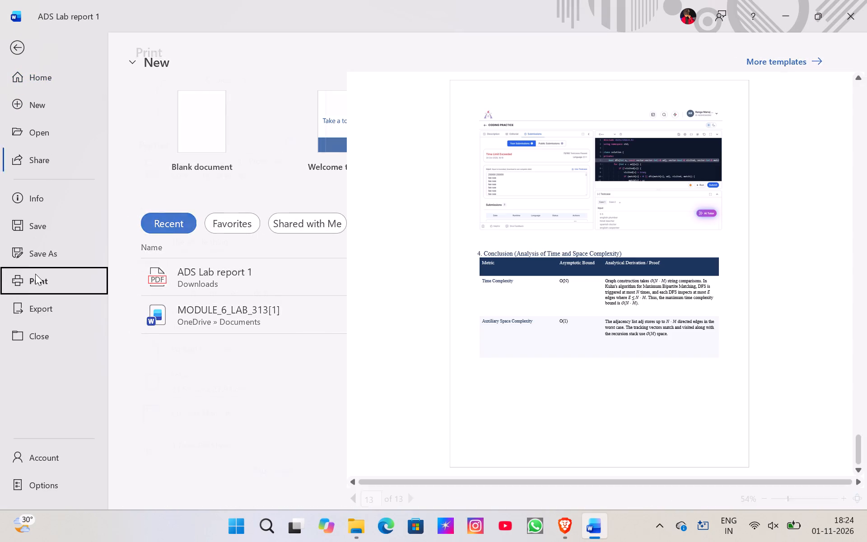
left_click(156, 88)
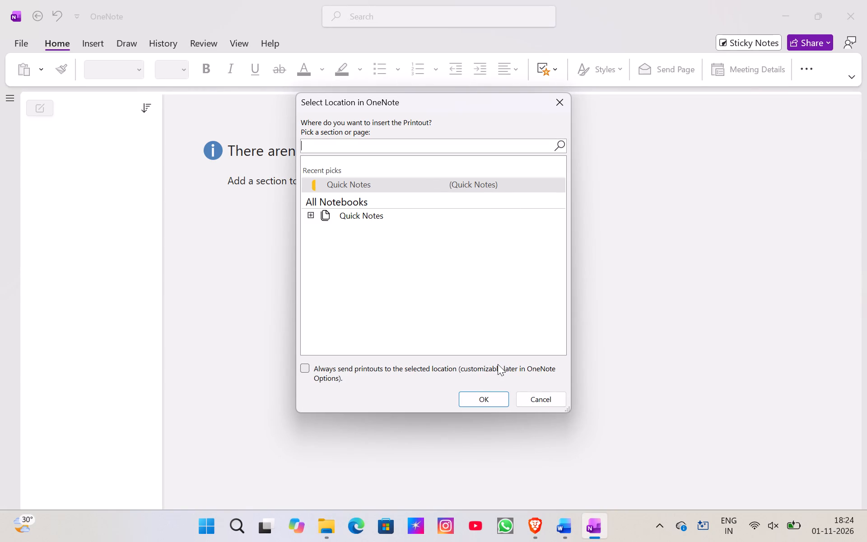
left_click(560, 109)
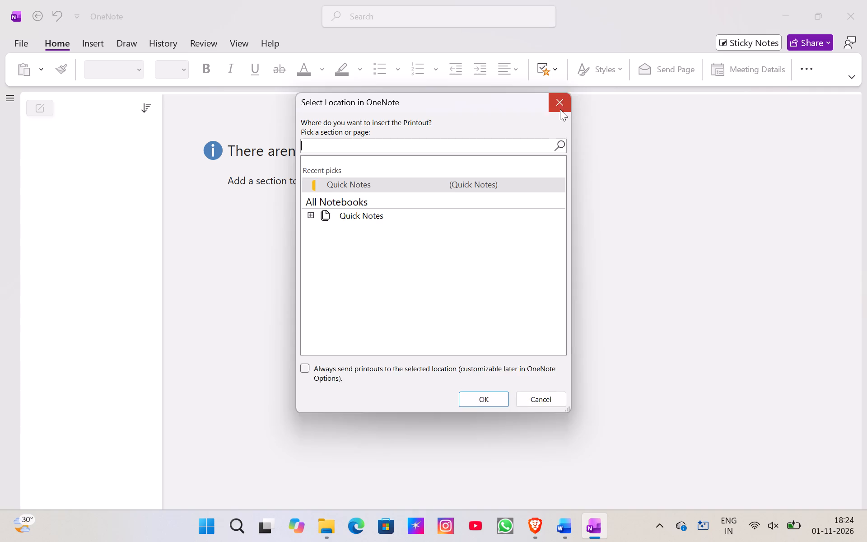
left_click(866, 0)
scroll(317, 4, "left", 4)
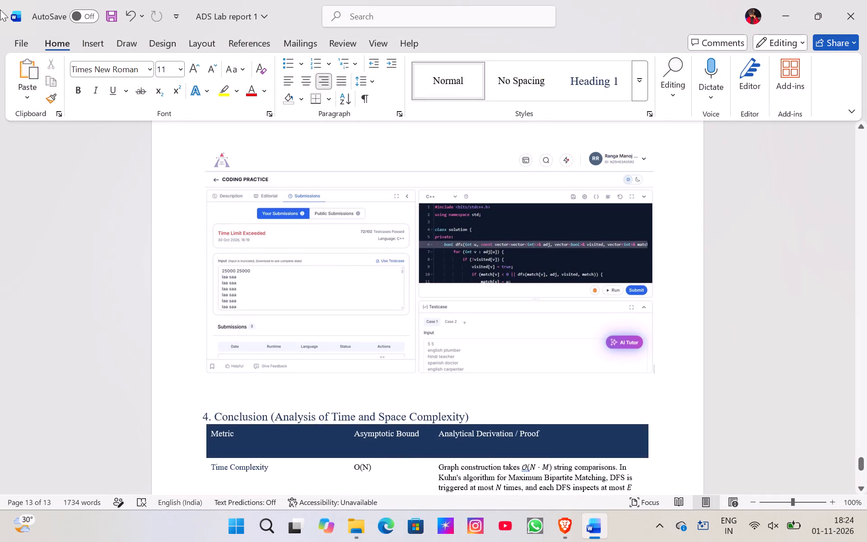
Export the report as a PDF named "ADS C++ Lab report 1" in the Downloads folder.
left_click(22, 45)
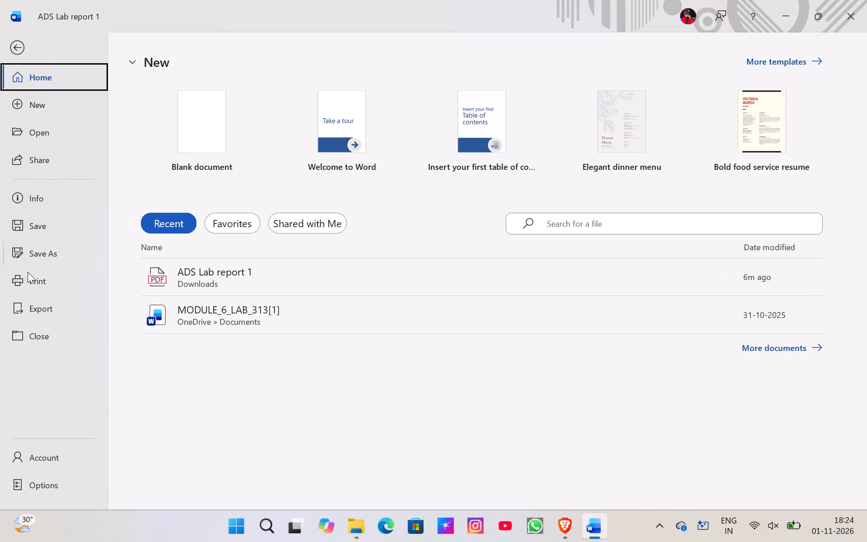
left_click(31, 309)
left_click(389, 164)
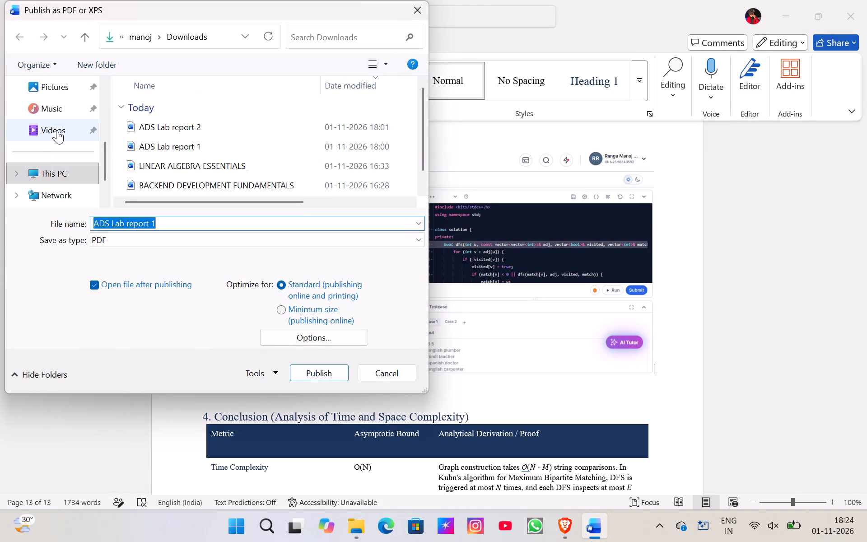
scroll(64, 107, "up", 2)
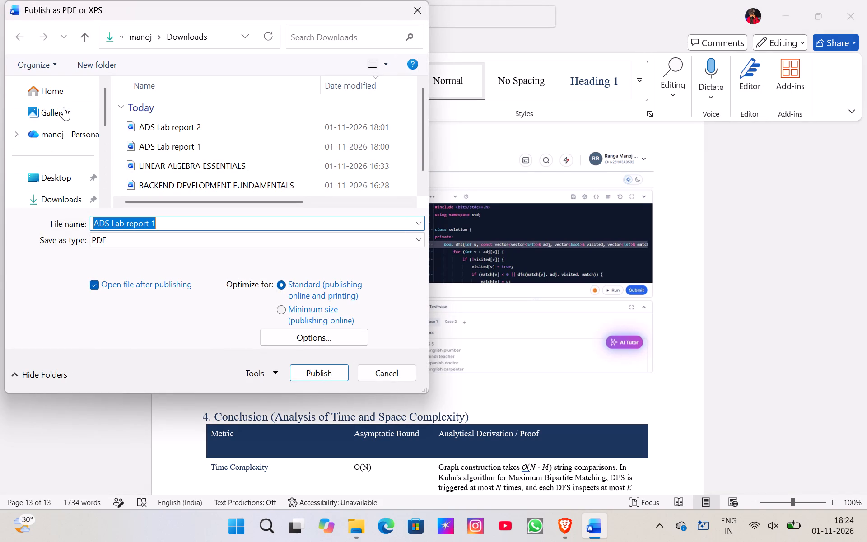
scroll(64, 107, "up", 1)
scroll(64, 107, "down", 1)
scroll(64, 107, "up", 1)
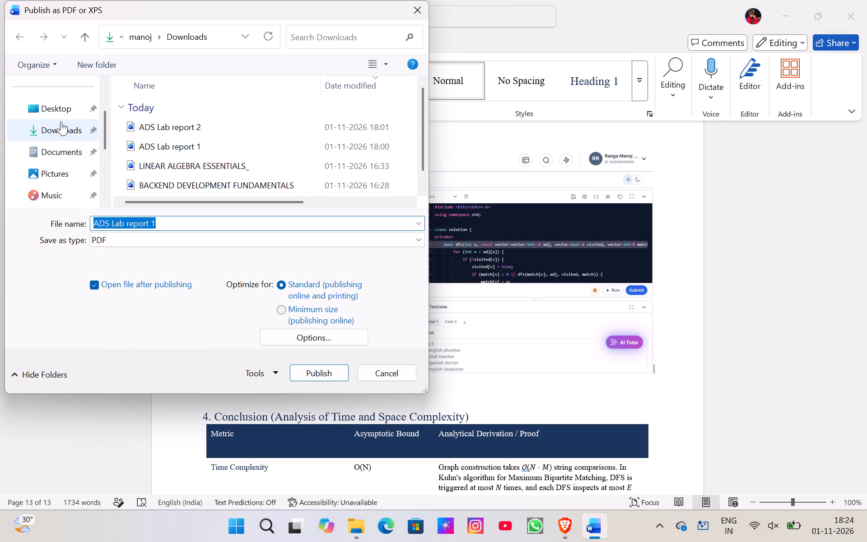
left_click(63, 128)
left_click(167, 243)
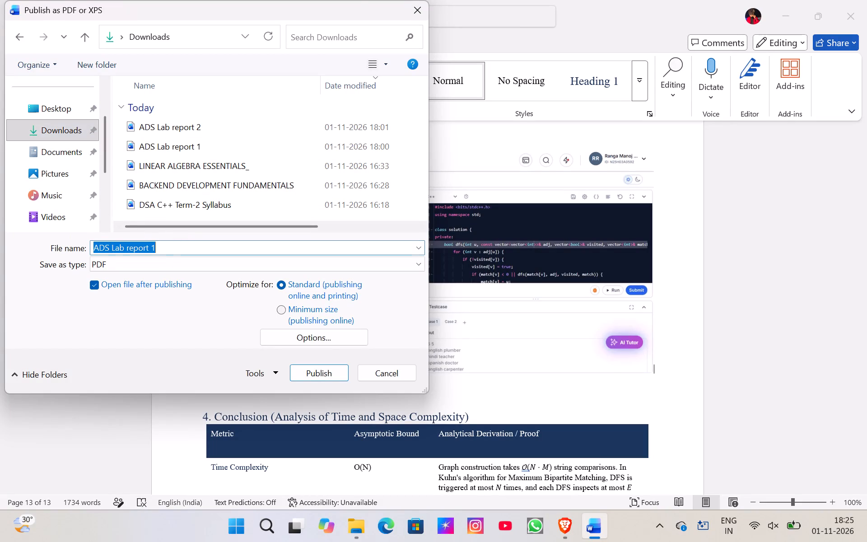
left_click(110, 247)
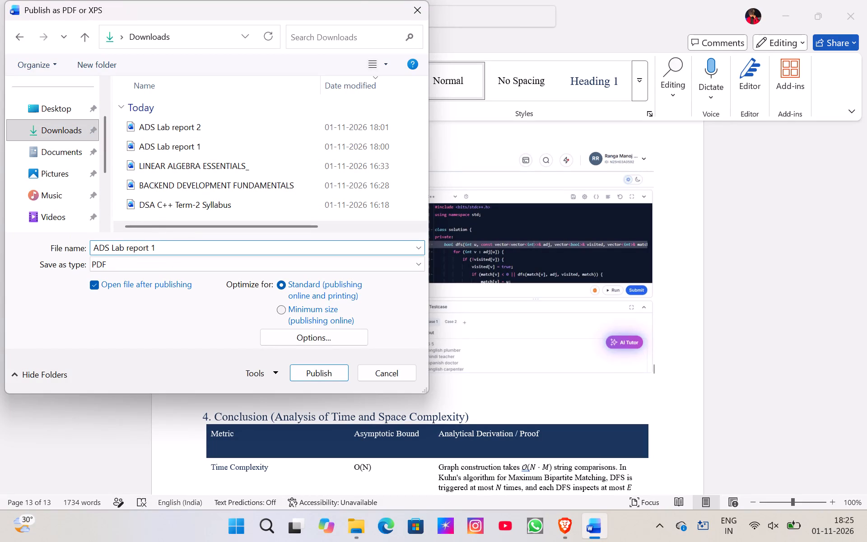
key("space")
type("C")
type("++")
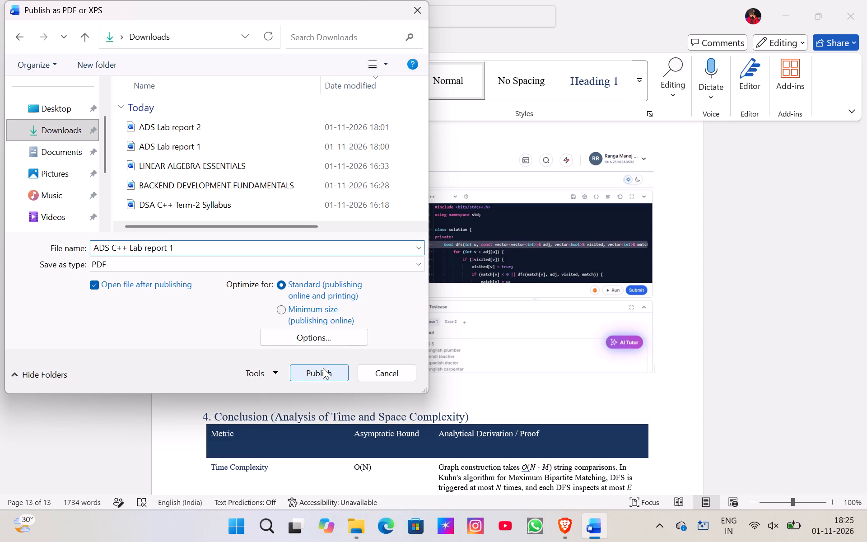
scroll(74, 216, "down", 1)
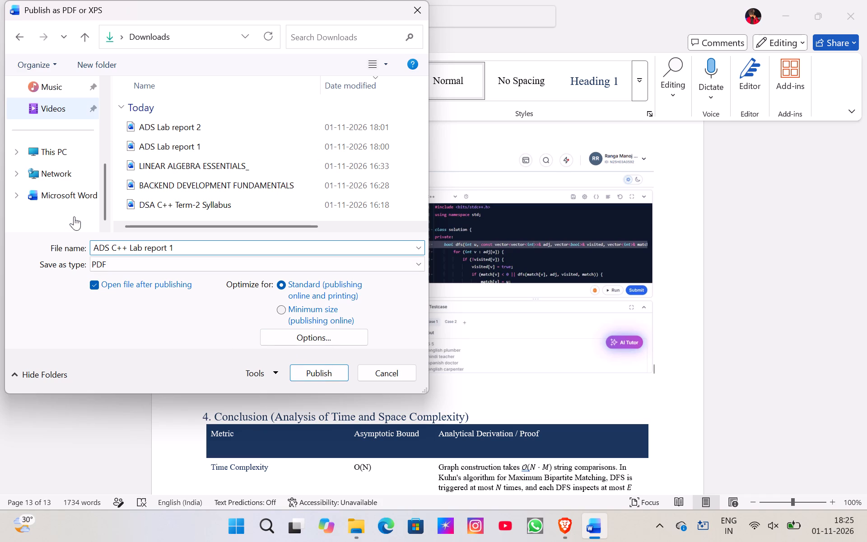
scroll(80, 119, "up", 6)
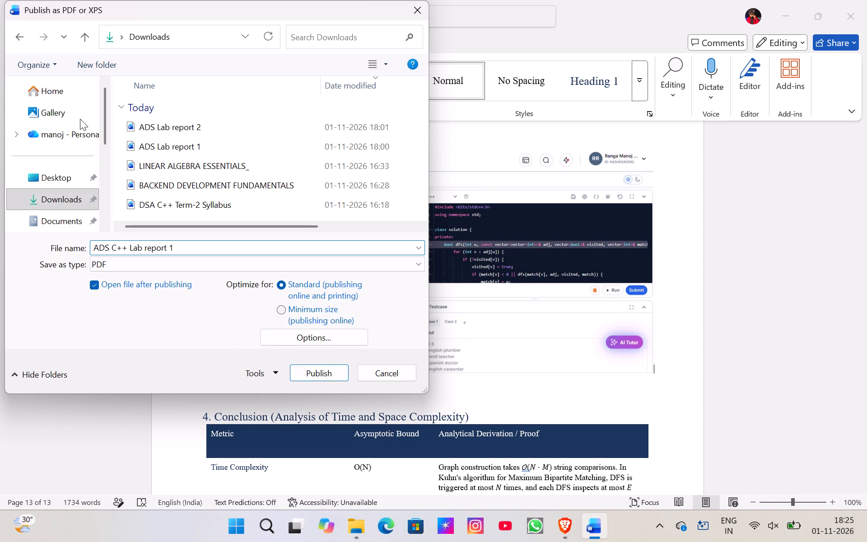
scroll(80, 119, "up", 2)
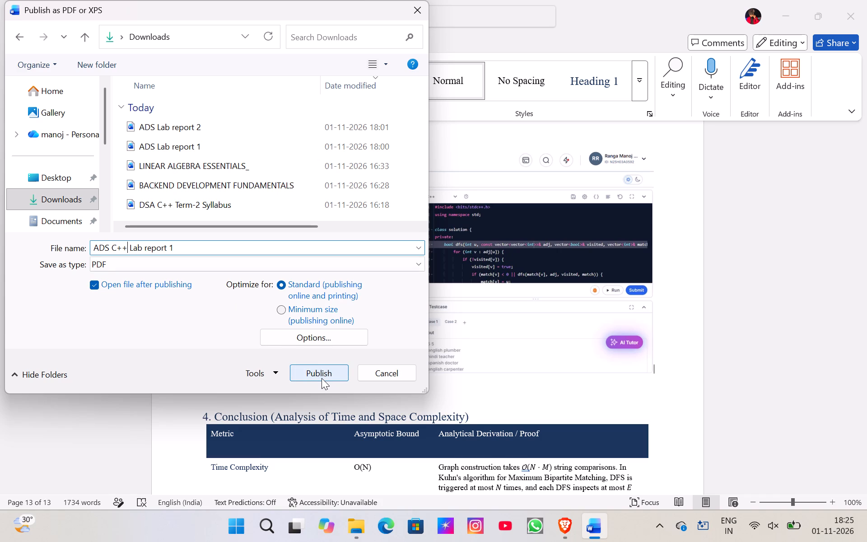
left_click(322, 378)
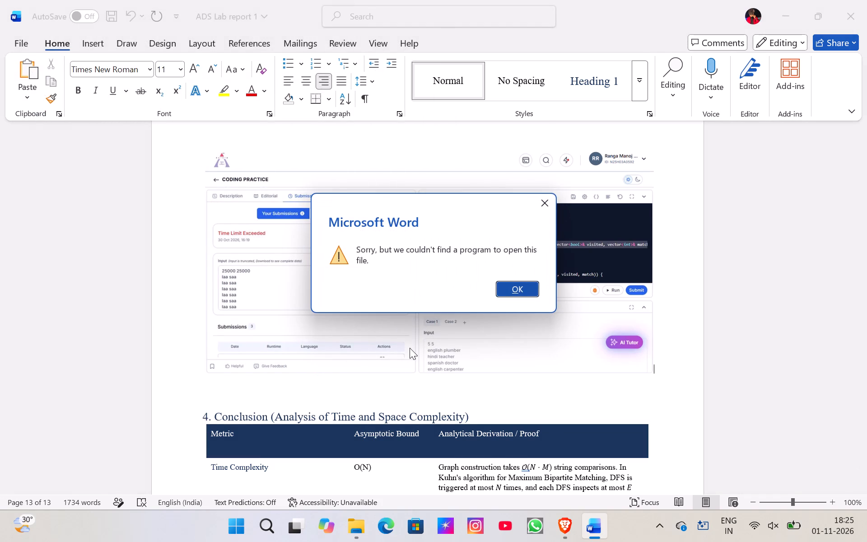
left_click(508, 286)
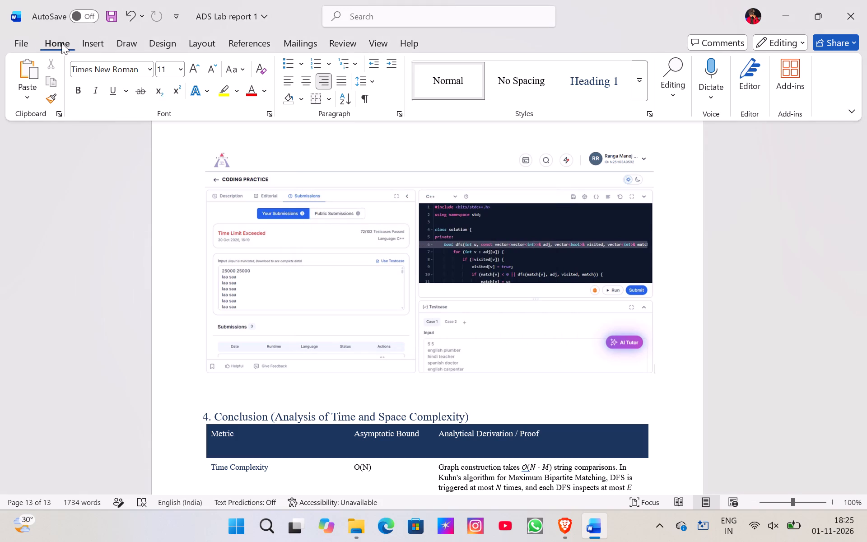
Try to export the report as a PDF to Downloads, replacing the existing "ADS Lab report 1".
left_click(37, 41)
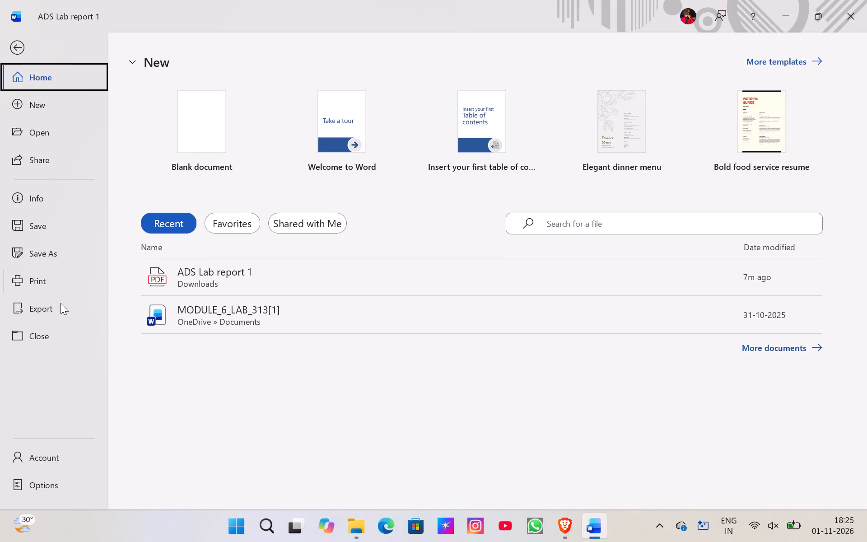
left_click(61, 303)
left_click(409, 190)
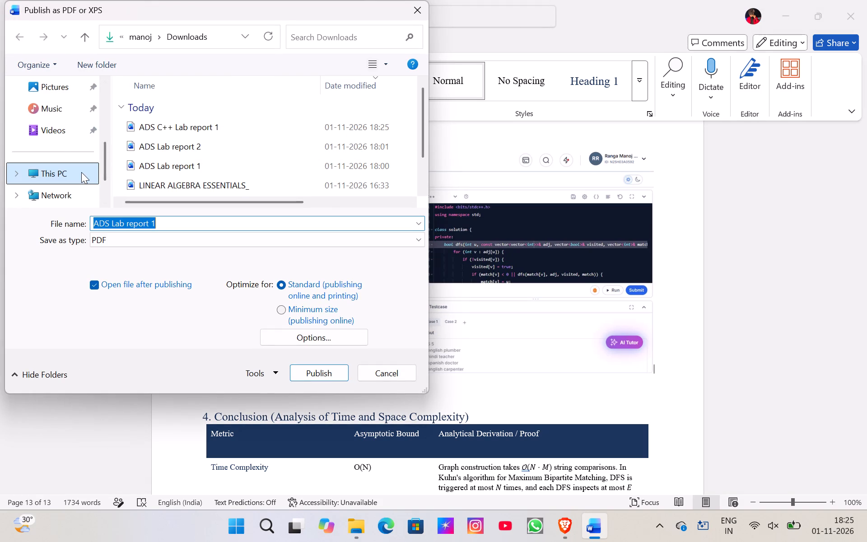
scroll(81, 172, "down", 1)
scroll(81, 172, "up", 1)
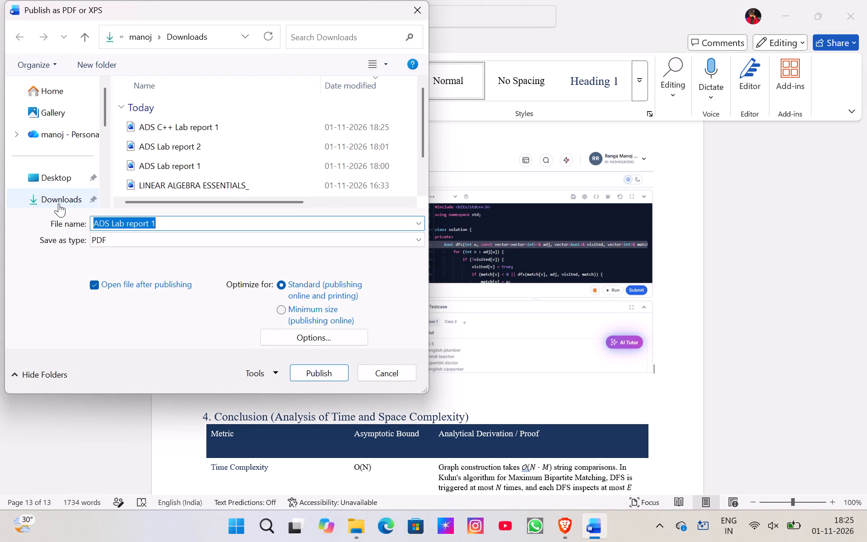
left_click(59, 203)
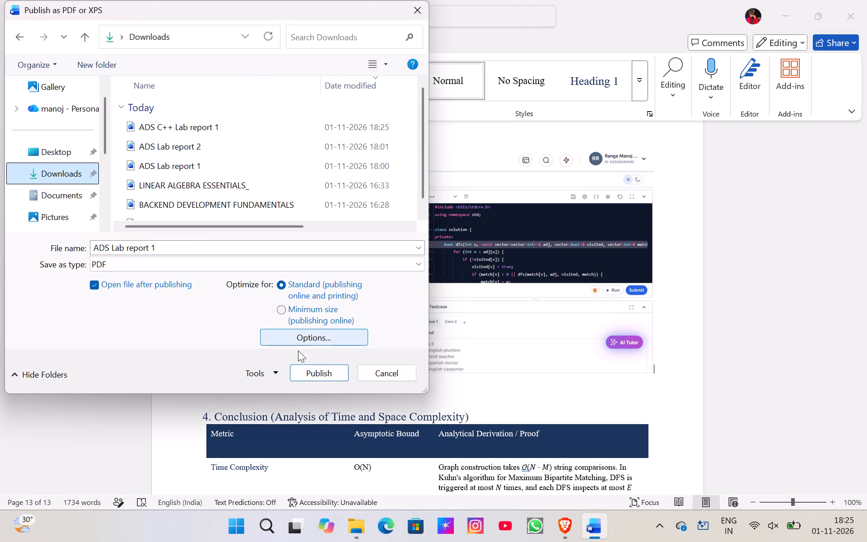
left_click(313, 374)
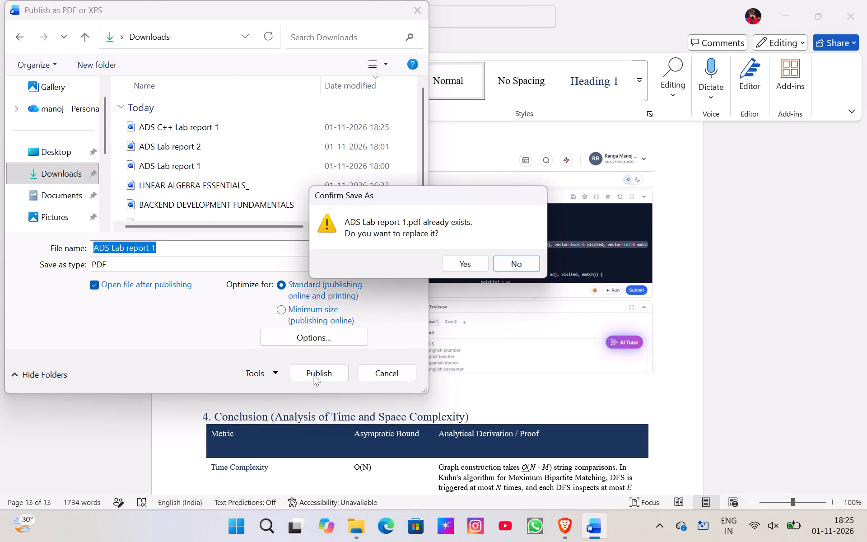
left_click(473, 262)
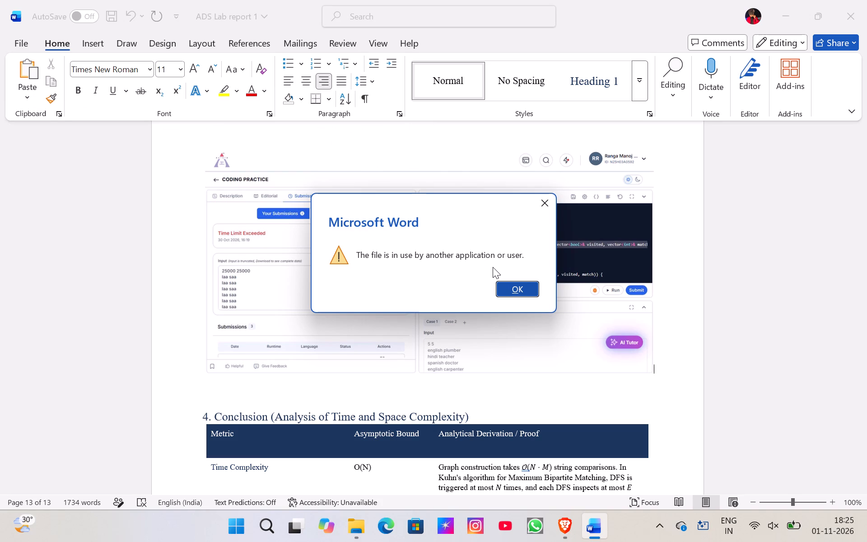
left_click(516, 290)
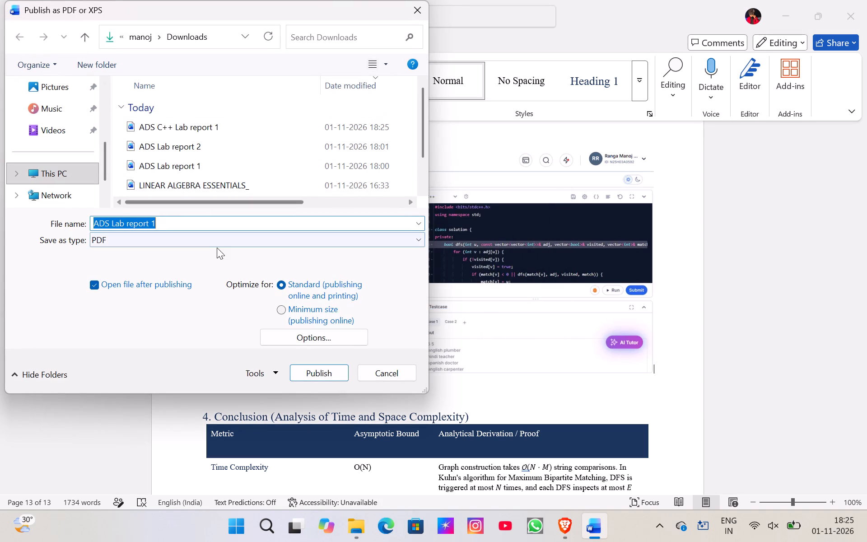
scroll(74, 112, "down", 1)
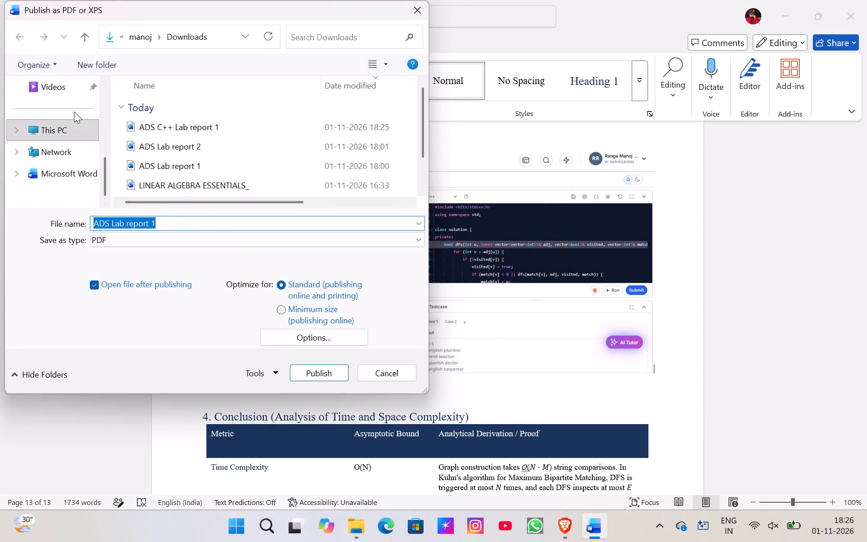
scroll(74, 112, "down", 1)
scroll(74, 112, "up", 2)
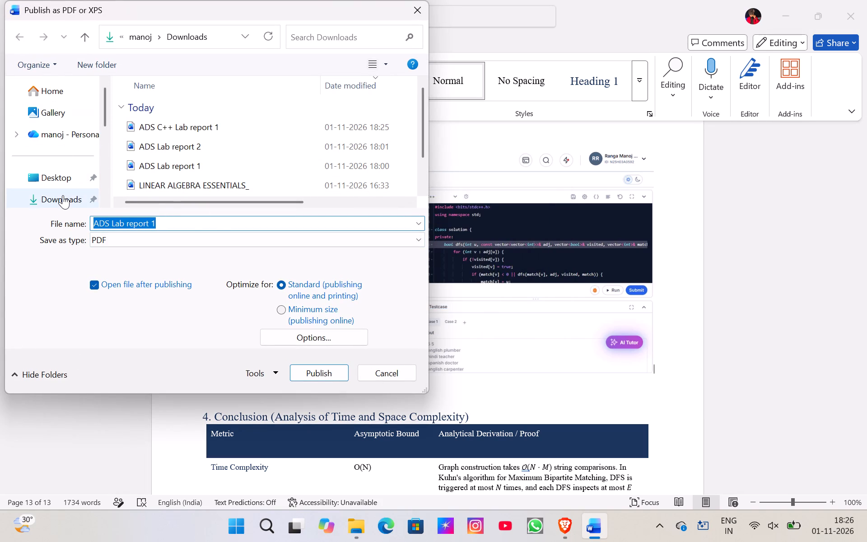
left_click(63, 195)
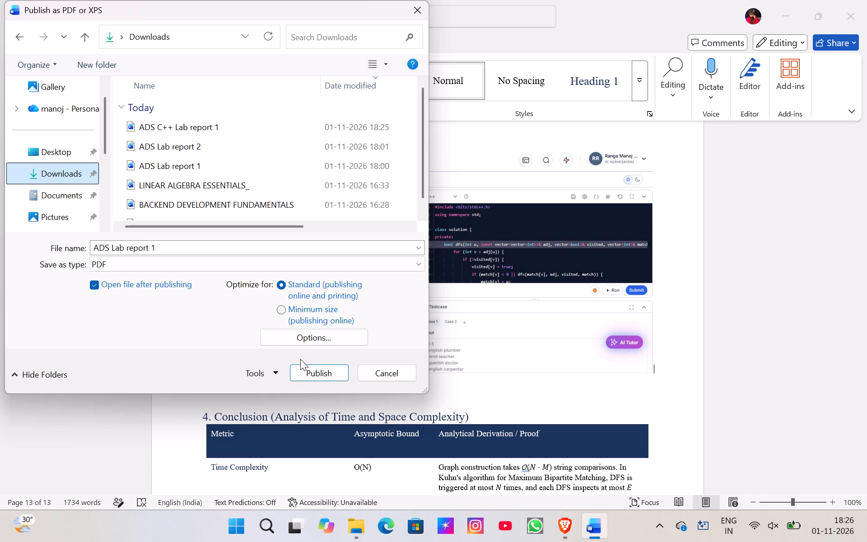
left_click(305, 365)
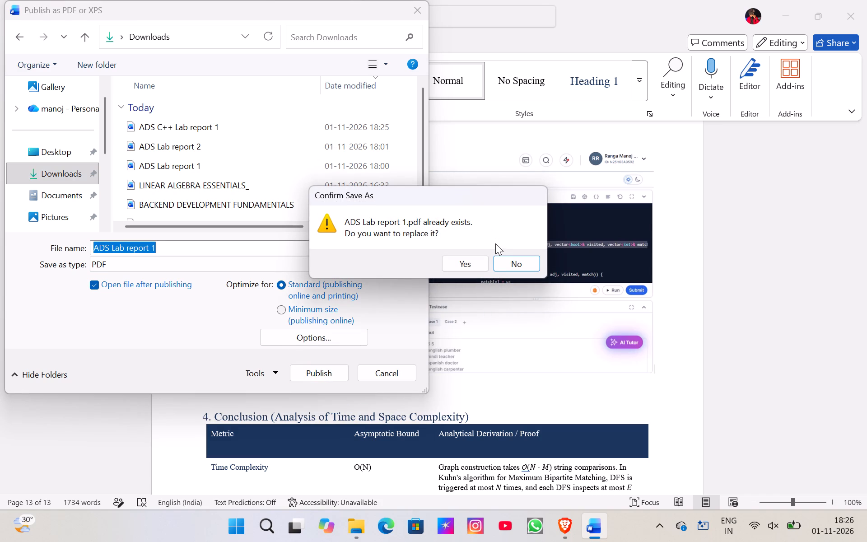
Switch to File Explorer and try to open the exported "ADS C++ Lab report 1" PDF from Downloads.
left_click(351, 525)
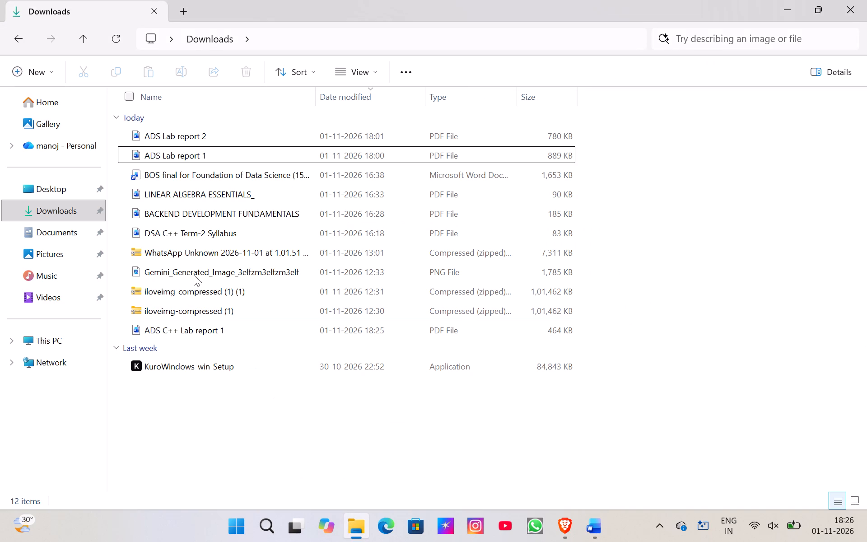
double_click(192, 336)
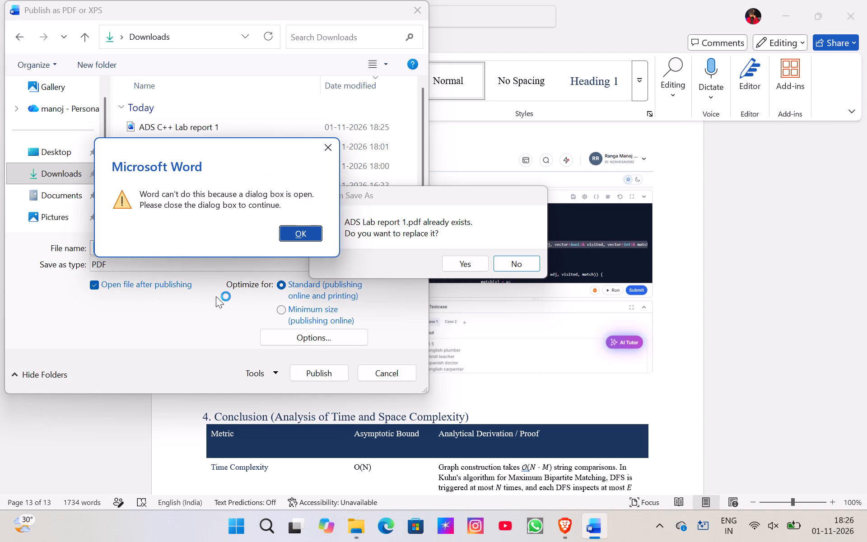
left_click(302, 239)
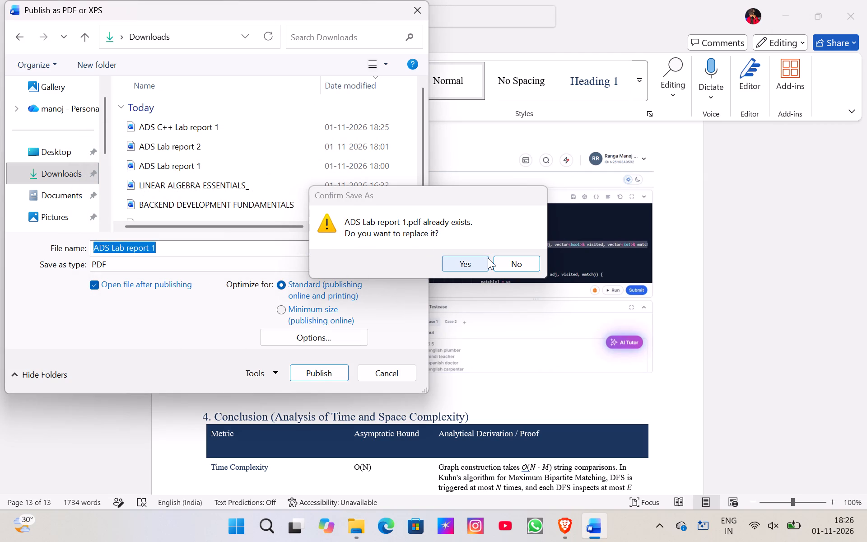
Abandon the pending PDF export and close the report without saving its changes.
left_click(513, 258)
left_click(413, 18)
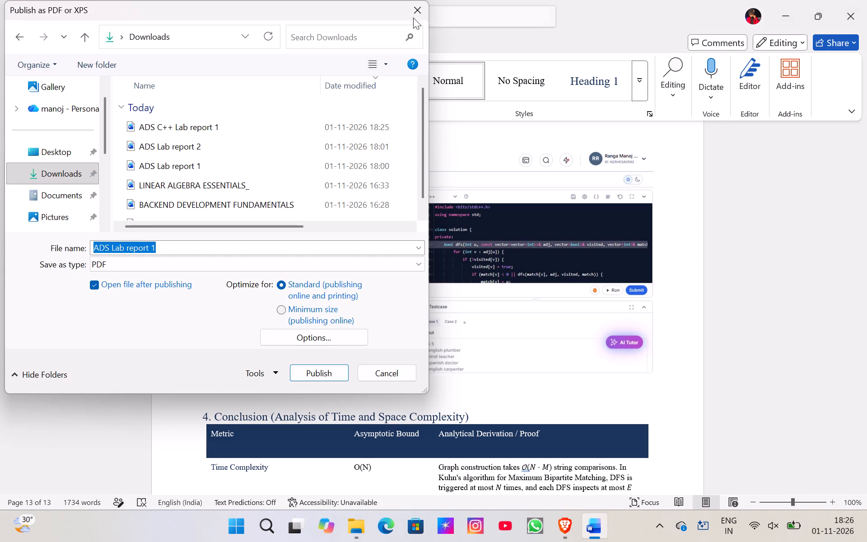
triple_click(866, 0)
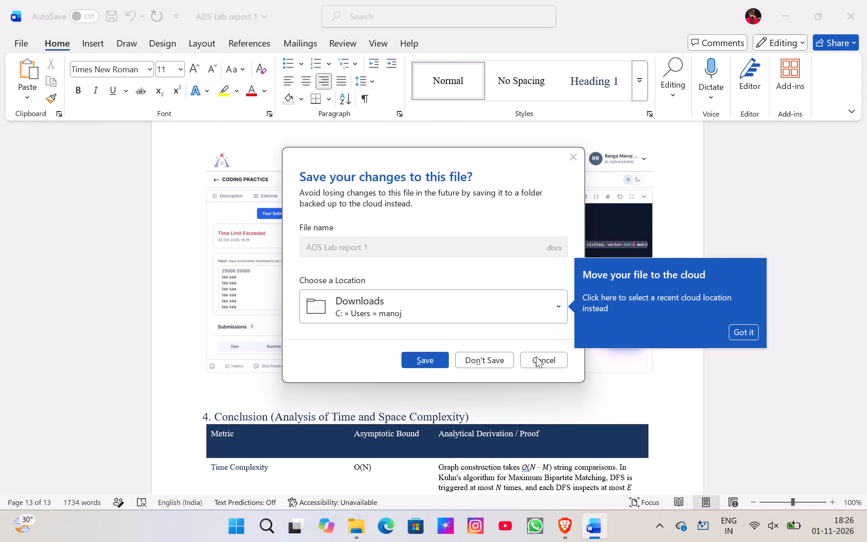
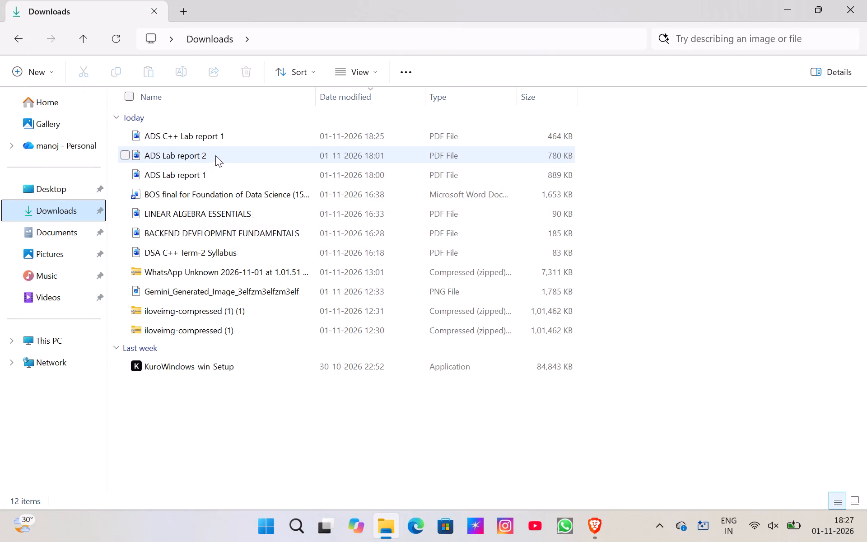
Open the exported "ADS C++ Lab report 1" PDF from Downloads to check its first page.
double_click(257, 143)
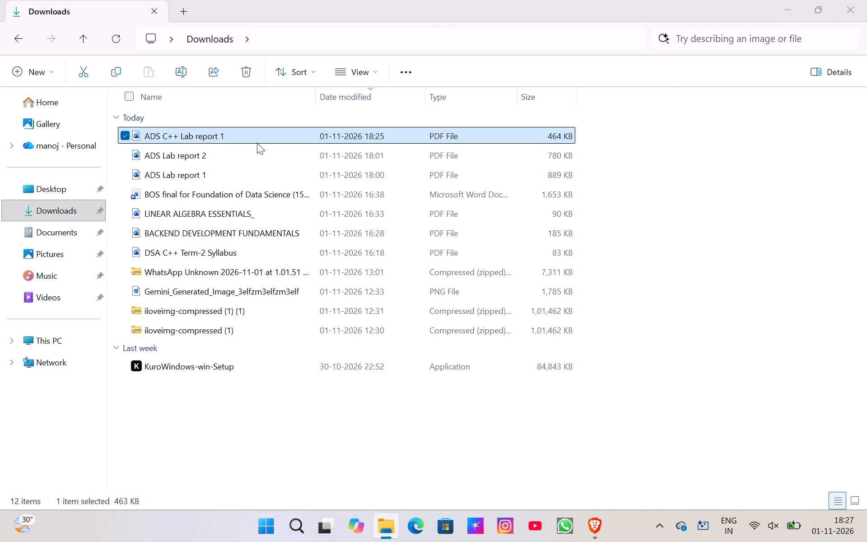
left_click_drag(257, 143, 598, 119)
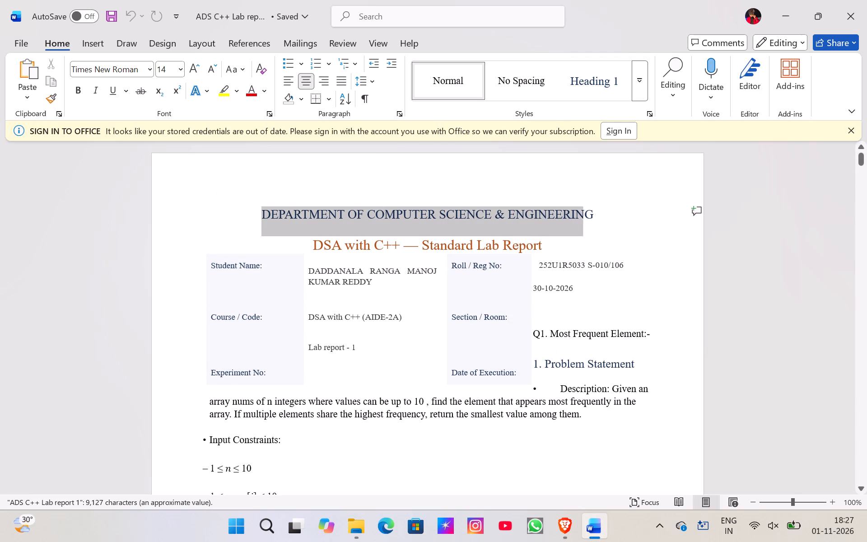
left_click_drag(598, 119, 118, 182)
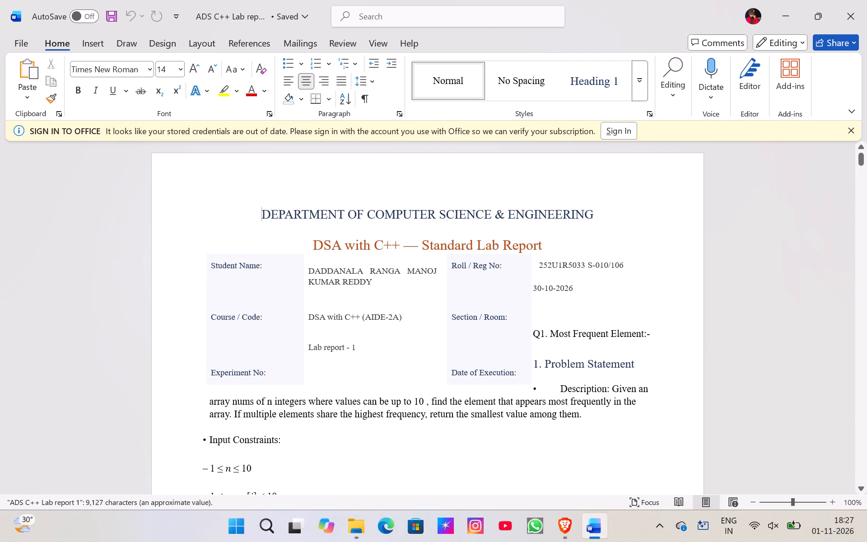
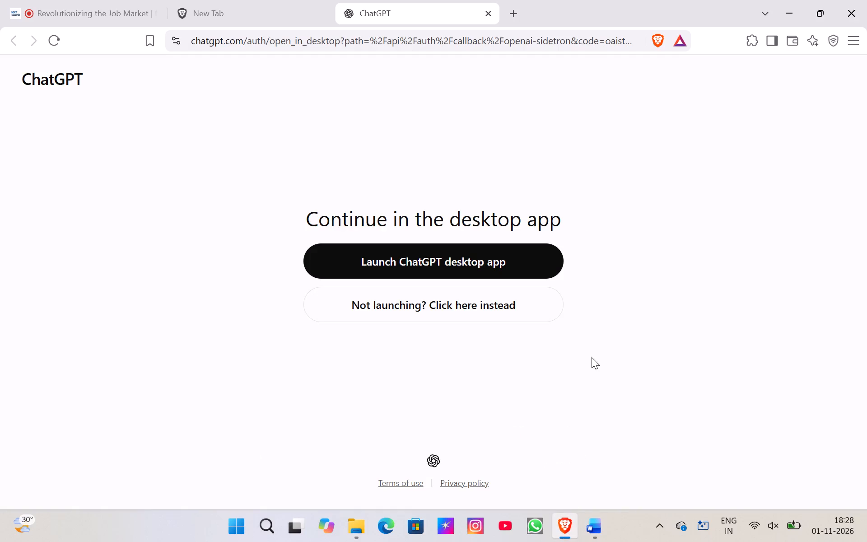
Close the browser window and the open ADS C++ Lab report document in Word, returning to the Downloads folder.
left_click(866, 0)
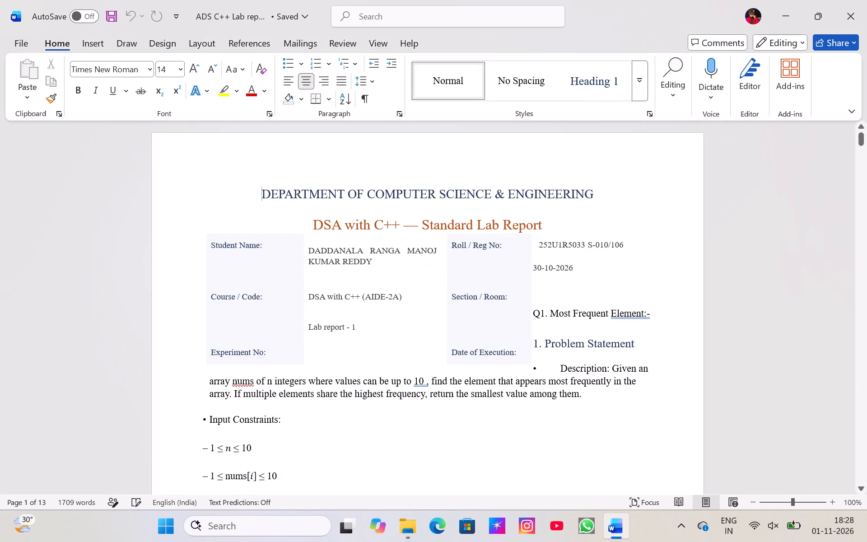
left_click(508, 212)
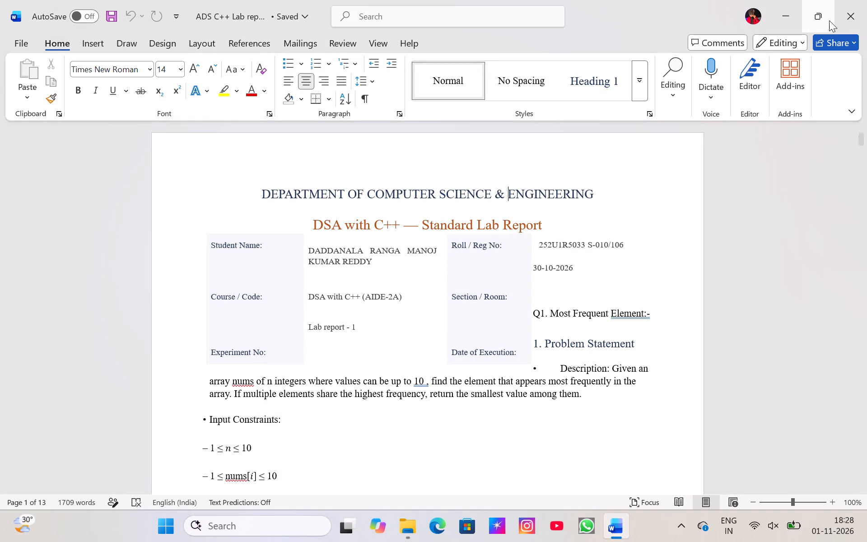
left_click(829, 20)
left_click(690, 76)
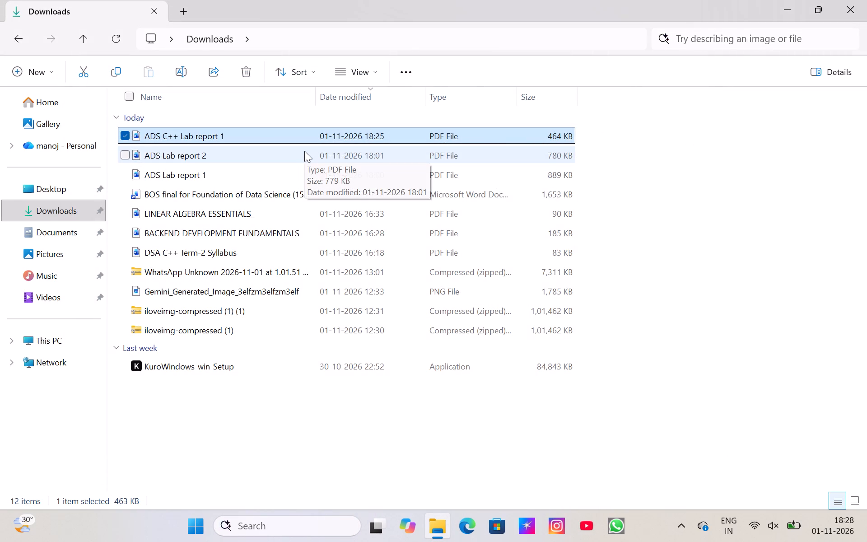
Select the "ADS Lab report 2" PDF in the Downloads folder.
left_click(236, 158)
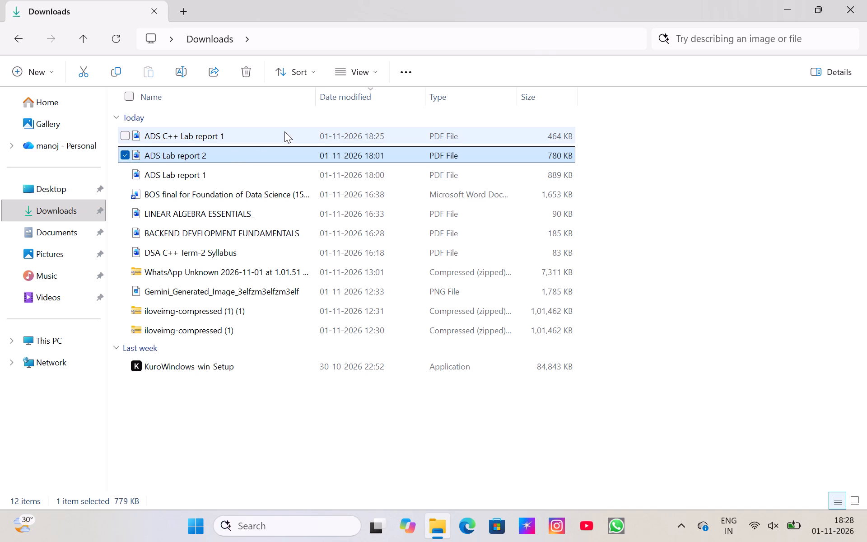
Open the "ADS C++ Lab report 1" PDF from Downloads in Word, look over its first page and close it.
double_click(279, 139)
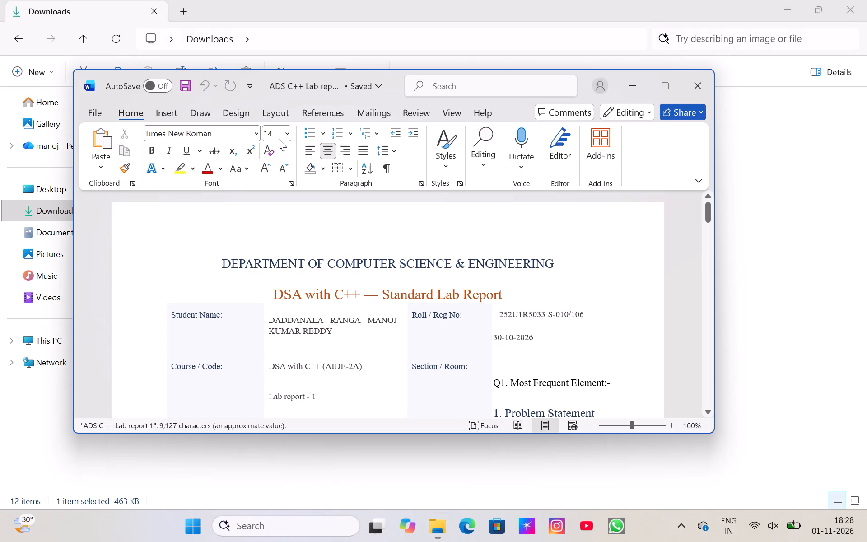
scroll(421, 218, "right", 1)
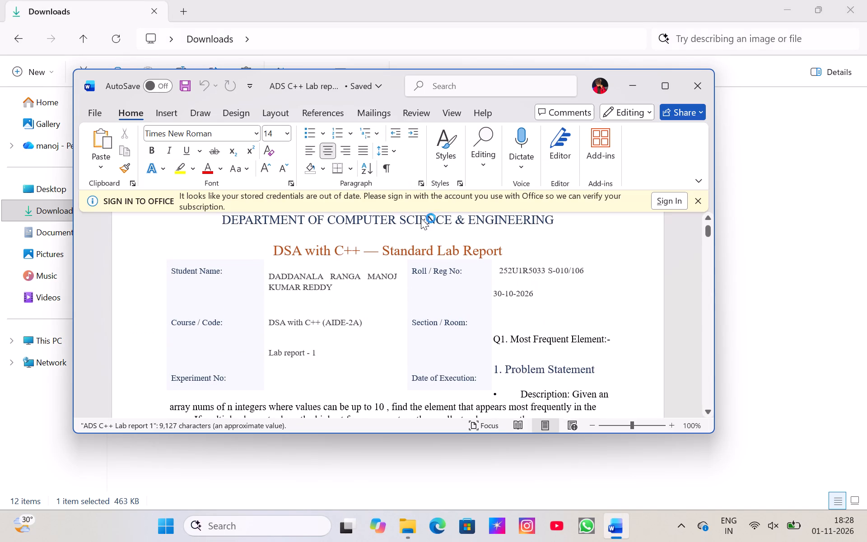
scroll(421, 218, "right", 2)
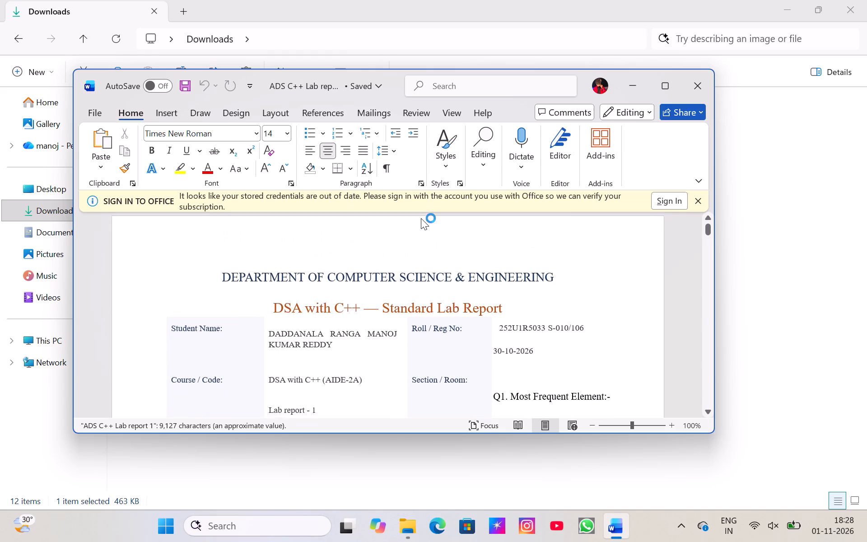
scroll(421, 218, "right", 1)
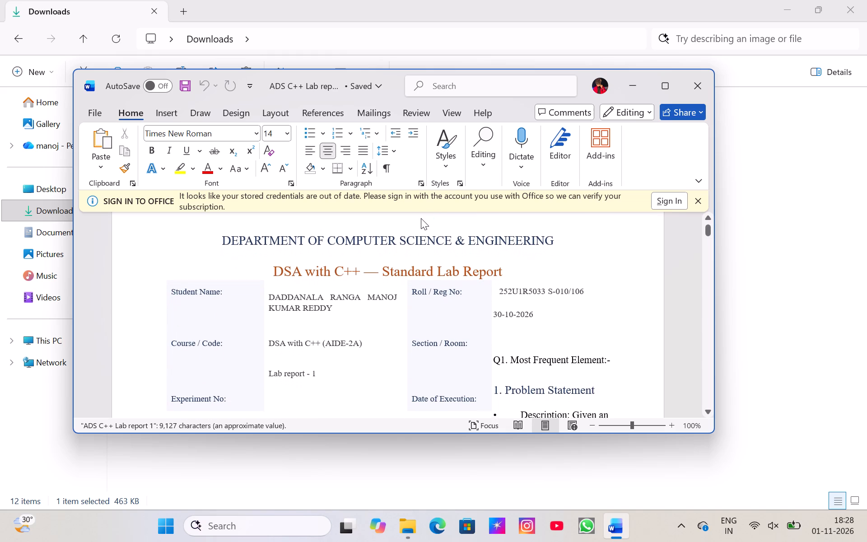
scroll(421, 218, "right", 1)
scroll(421, 218, "down", 1)
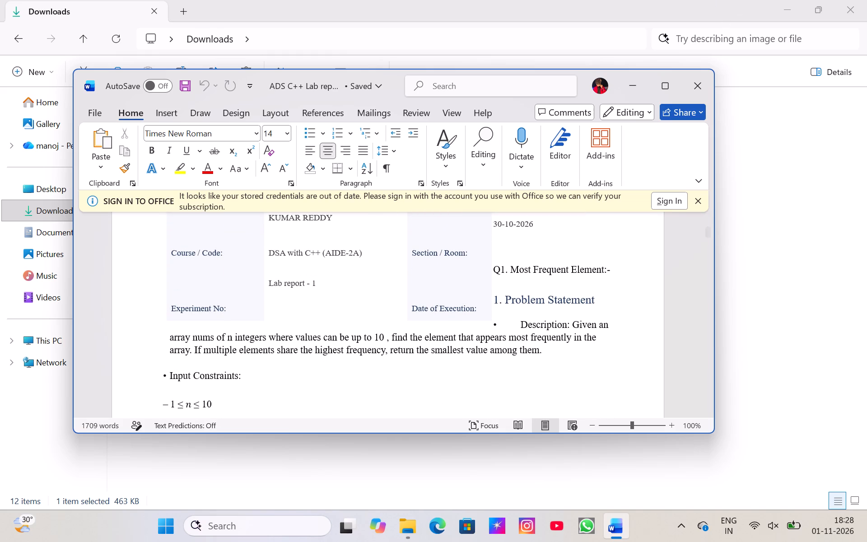
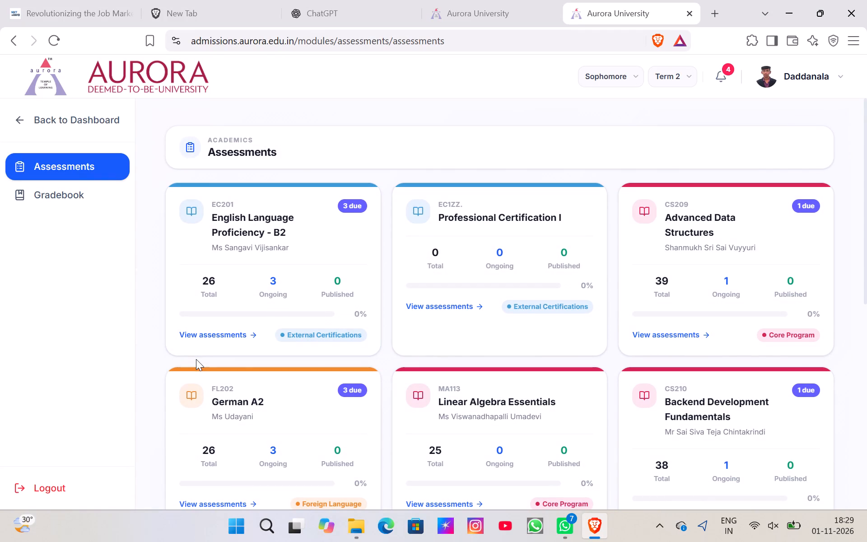
Open the Advanced Data Structures assessments and start the file upload for Lab Report 1.
left_click(683, 278)
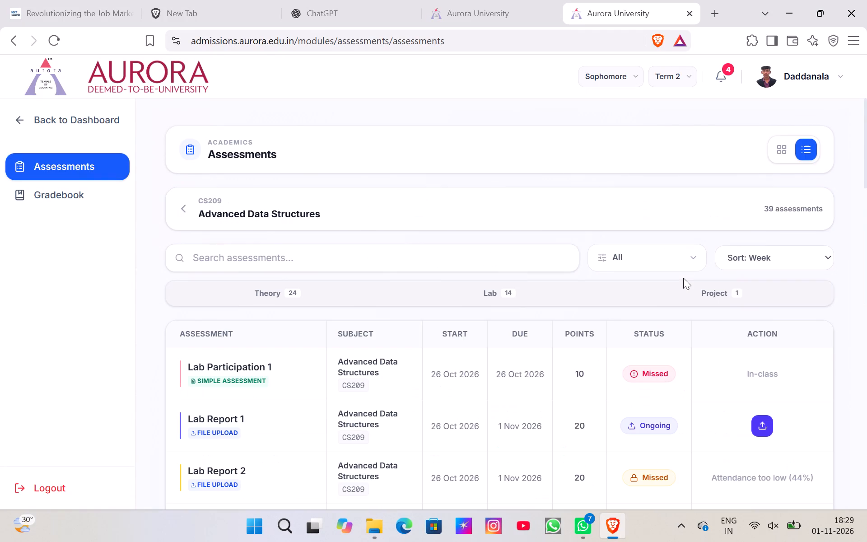
scroll(710, 412, "down", 1)
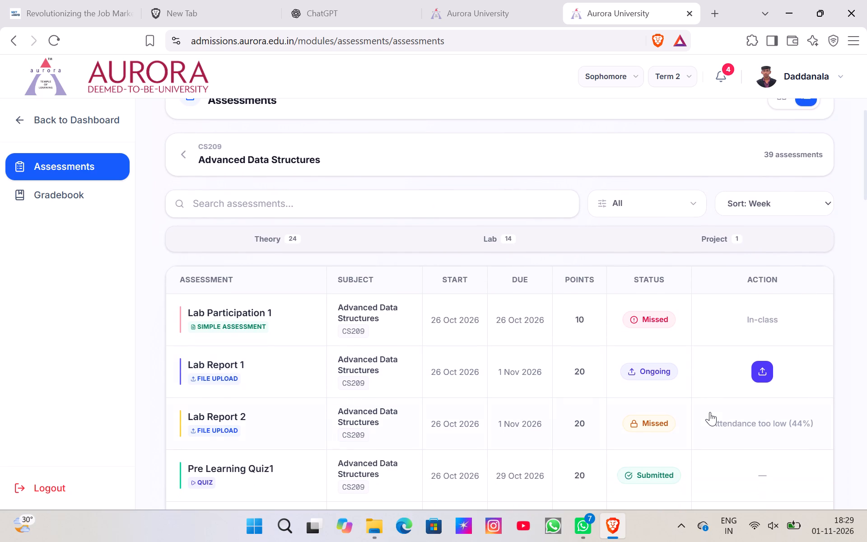
left_click(756, 372)
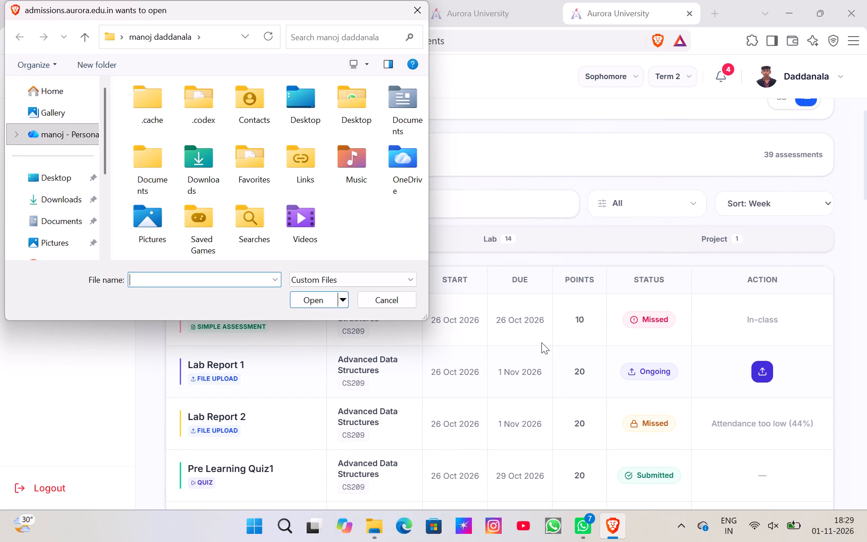
Upload "ADS C++ Lab report 1" from Downloads as the Advanced Data Structures Lab Report 1 submission on the Aurora University page, and review the assessments list.
left_click(65, 193)
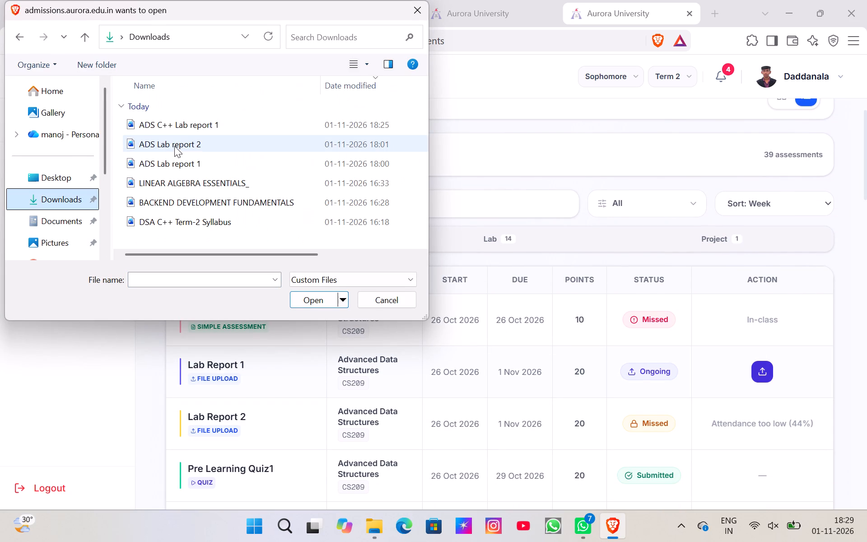
double_click(205, 128)
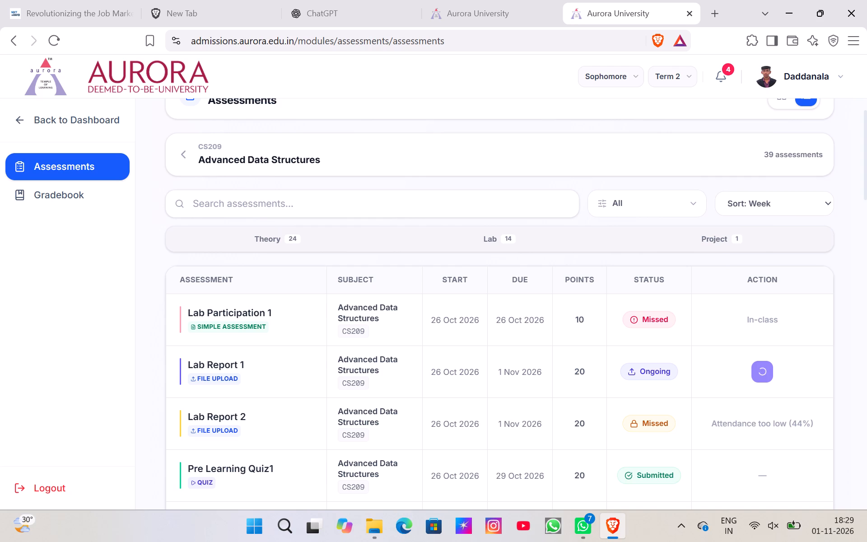
scroll(427, 331, "down", 1)
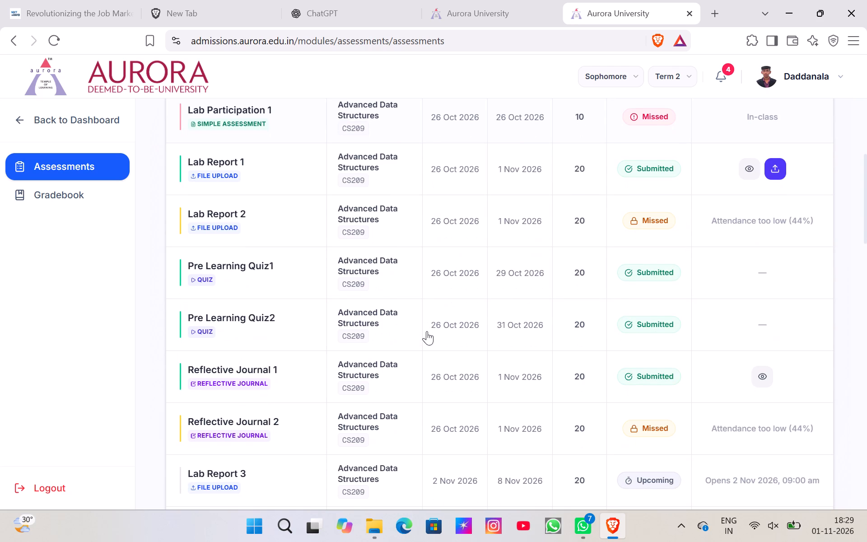
scroll(427, 331, "down", 1)
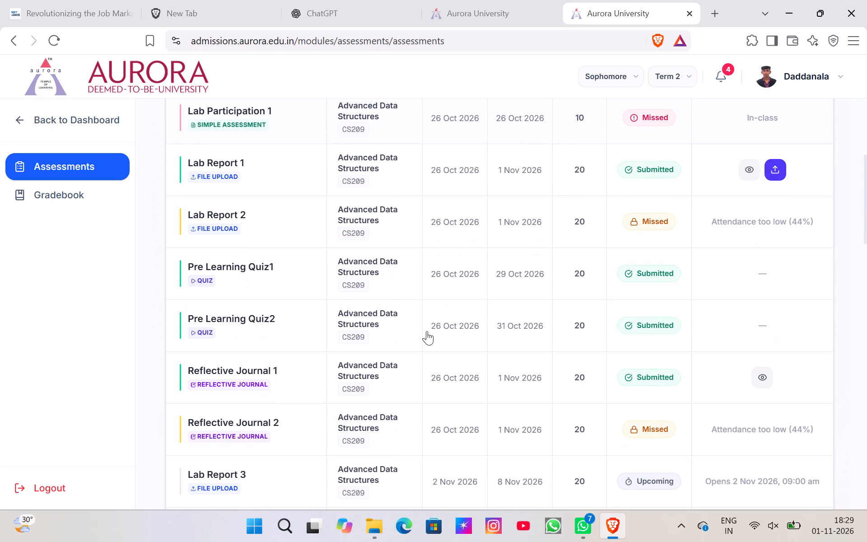
scroll(427, 331, "down", 1)
left_click(36, 126)
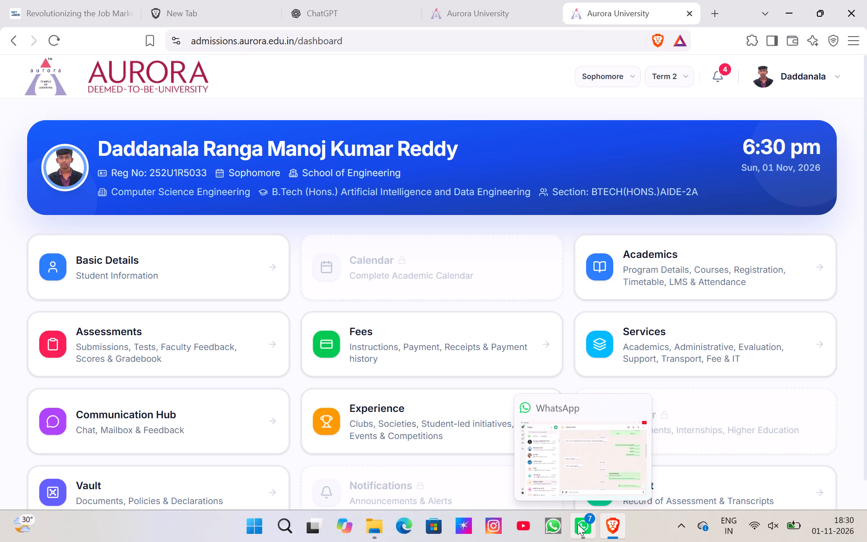